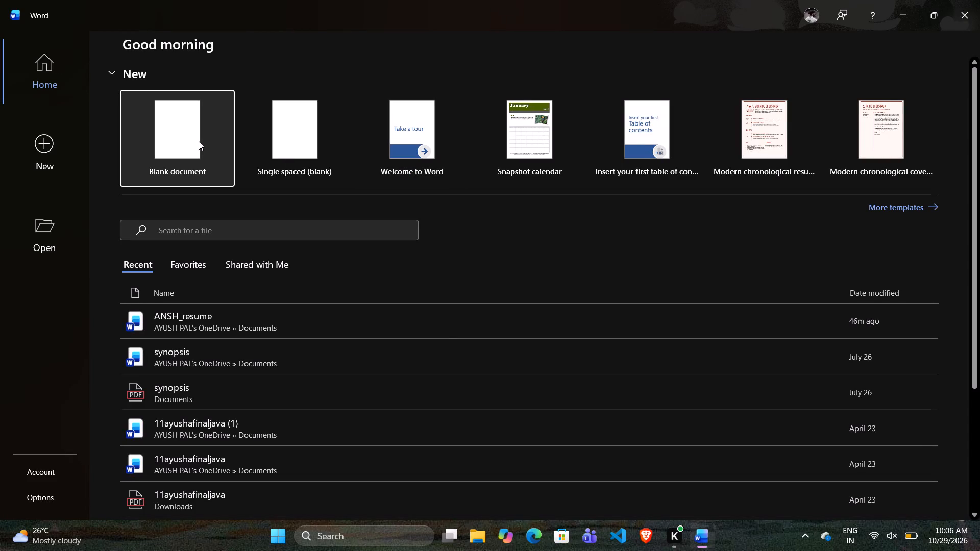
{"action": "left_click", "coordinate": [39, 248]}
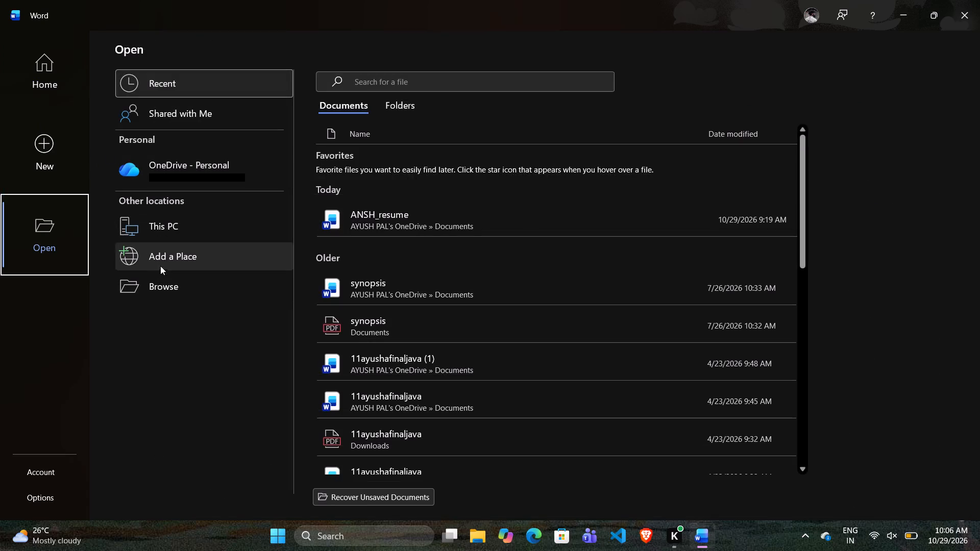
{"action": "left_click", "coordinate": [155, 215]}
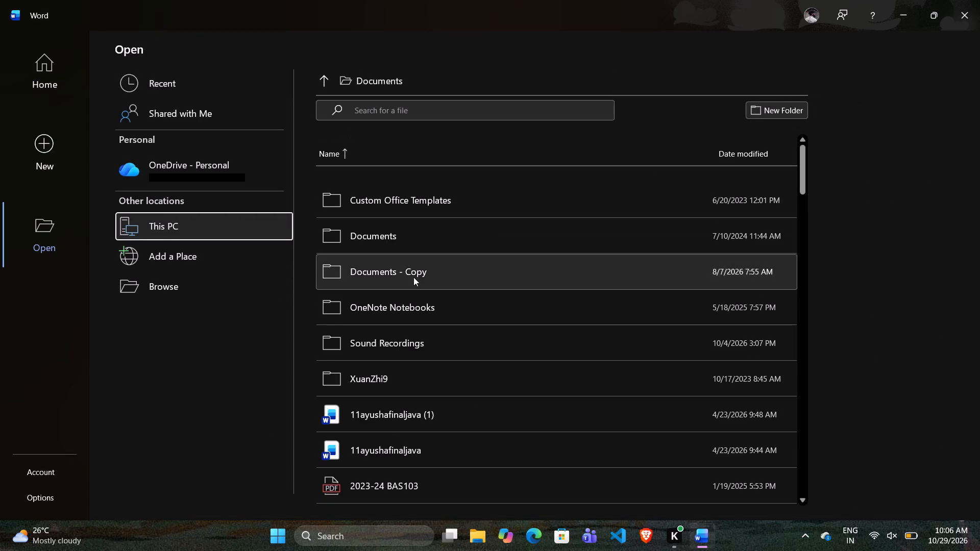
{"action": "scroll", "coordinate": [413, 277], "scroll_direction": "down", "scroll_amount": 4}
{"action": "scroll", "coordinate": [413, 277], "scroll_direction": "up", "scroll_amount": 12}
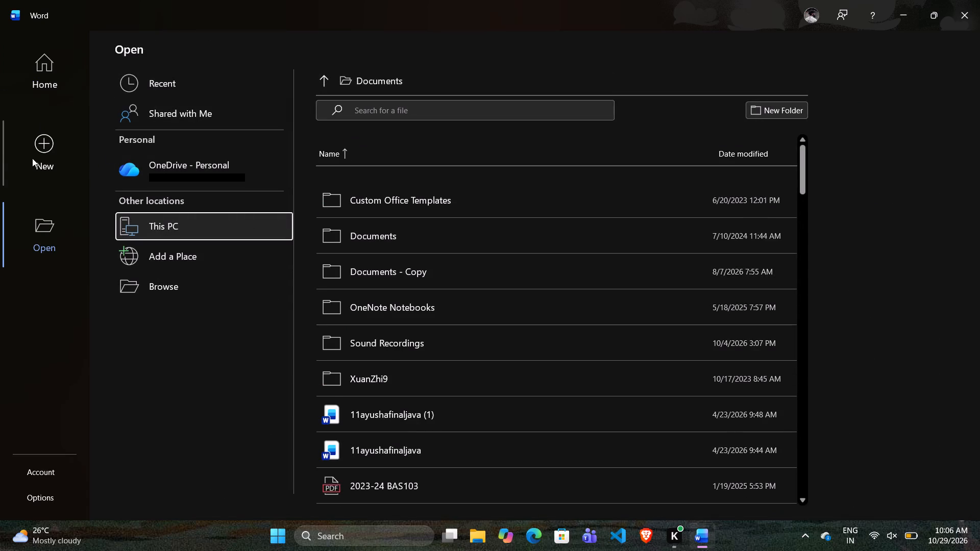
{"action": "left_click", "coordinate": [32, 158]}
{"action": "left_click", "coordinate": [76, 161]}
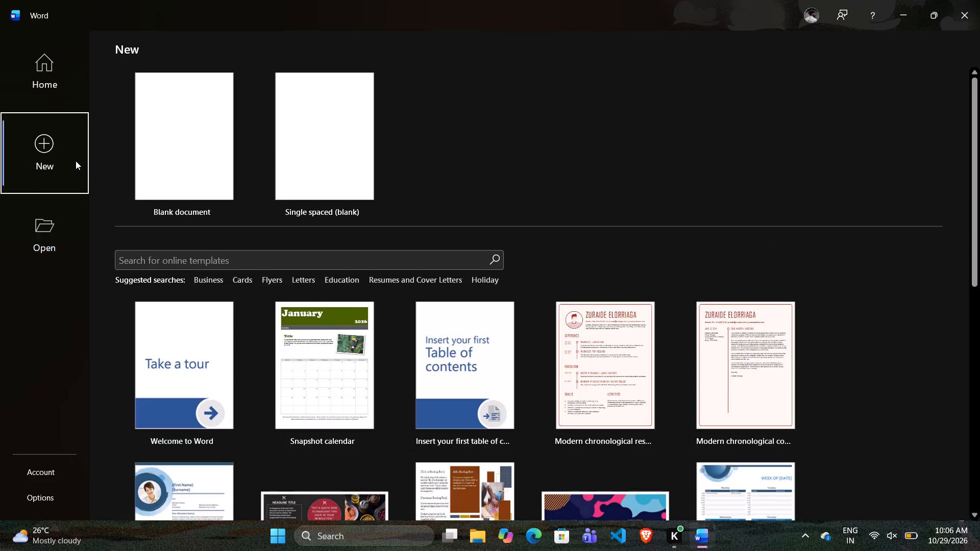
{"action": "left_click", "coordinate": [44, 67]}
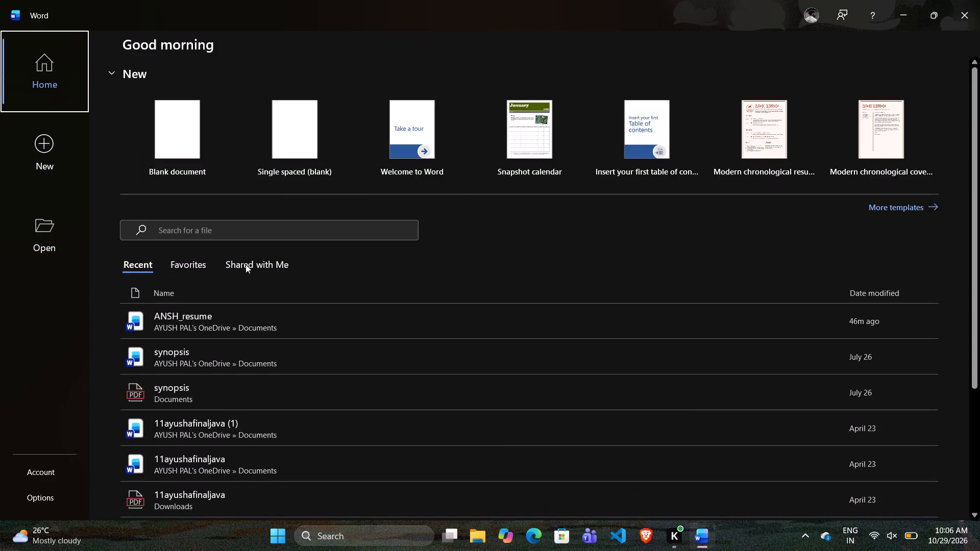
Browse to the Downloads folder and open the résumé Word document listed under Today.
{"action": "left_click", "coordinate": [53, 240]}
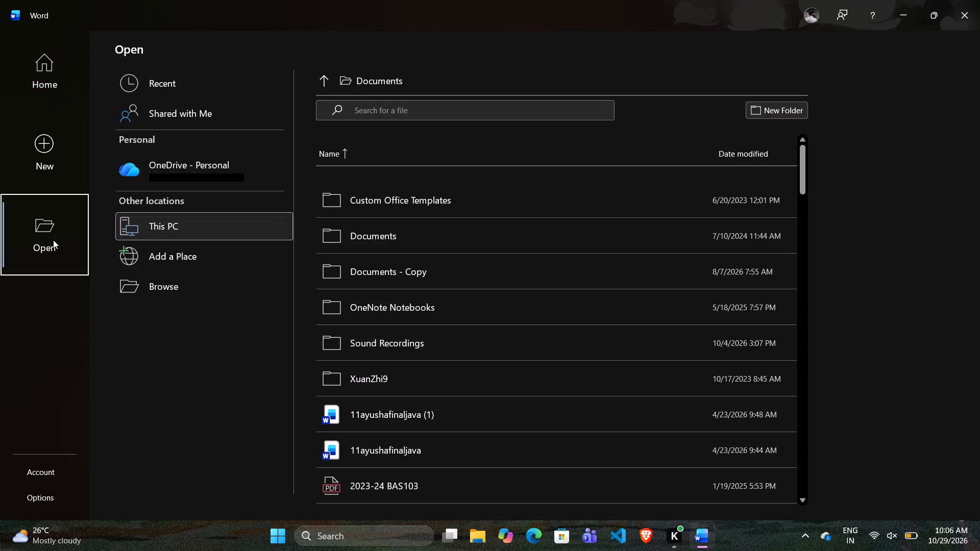
{"action": "left_click", "coordinate": [204, 283]}
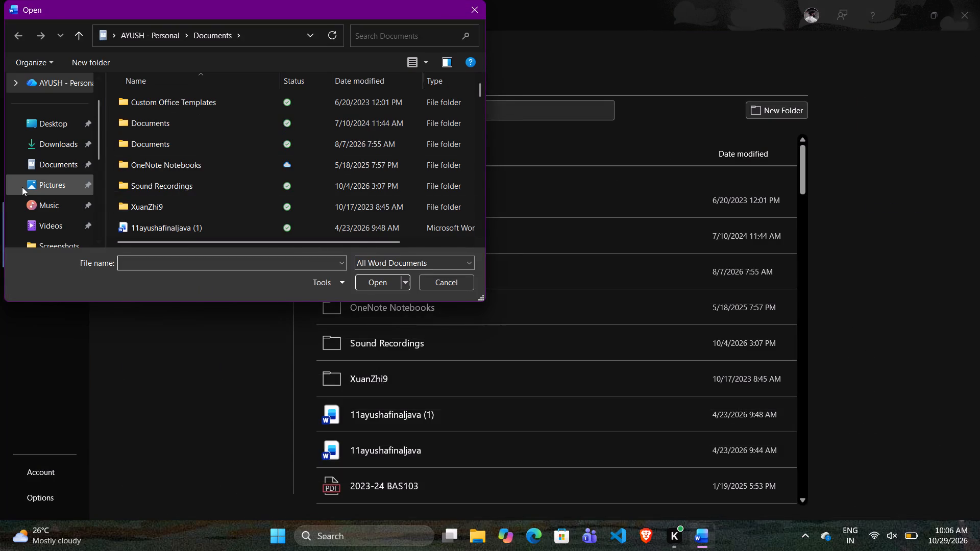
{"action": "left_click", "coordinate": [64, 145]}
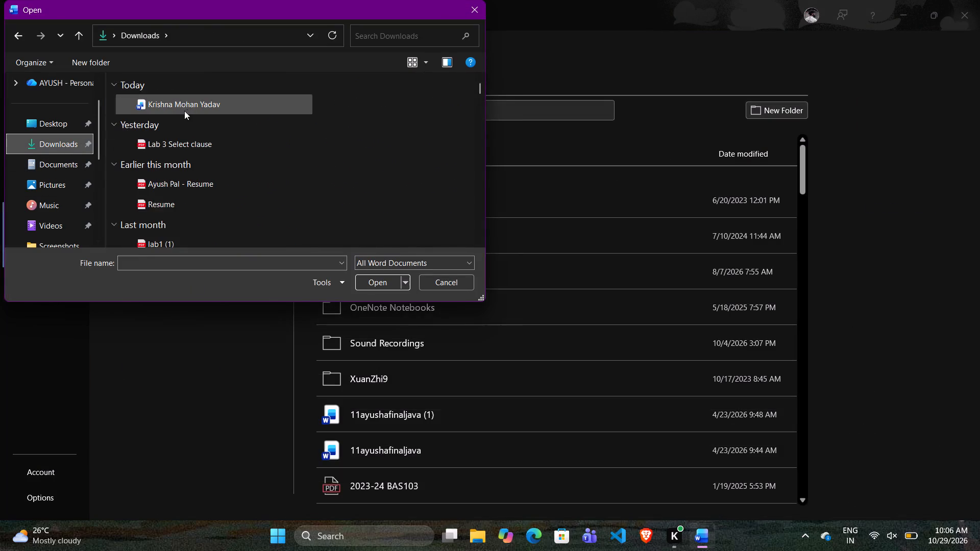
{"action": "left_click", "coordinate": [188, 109]}
{"action": "left_click", "coordinate": [378, 281]}
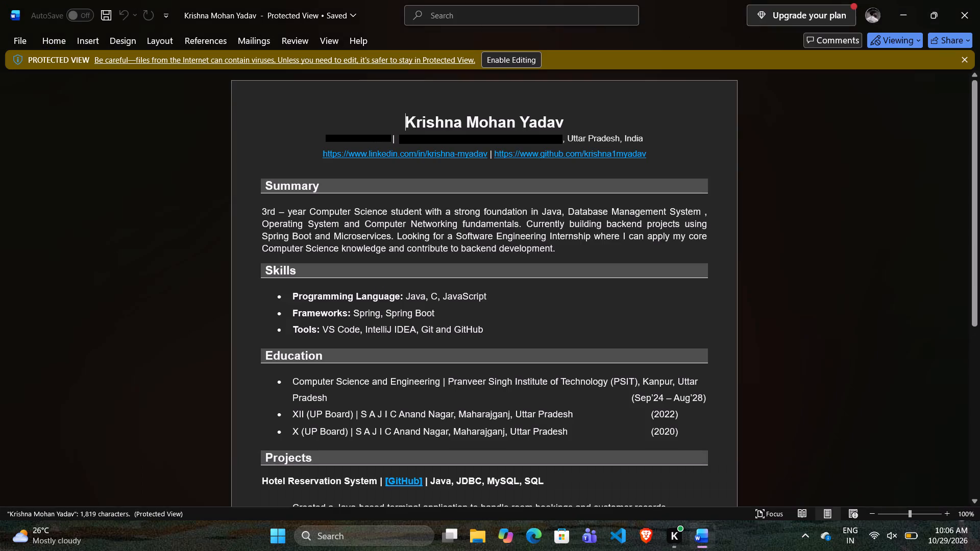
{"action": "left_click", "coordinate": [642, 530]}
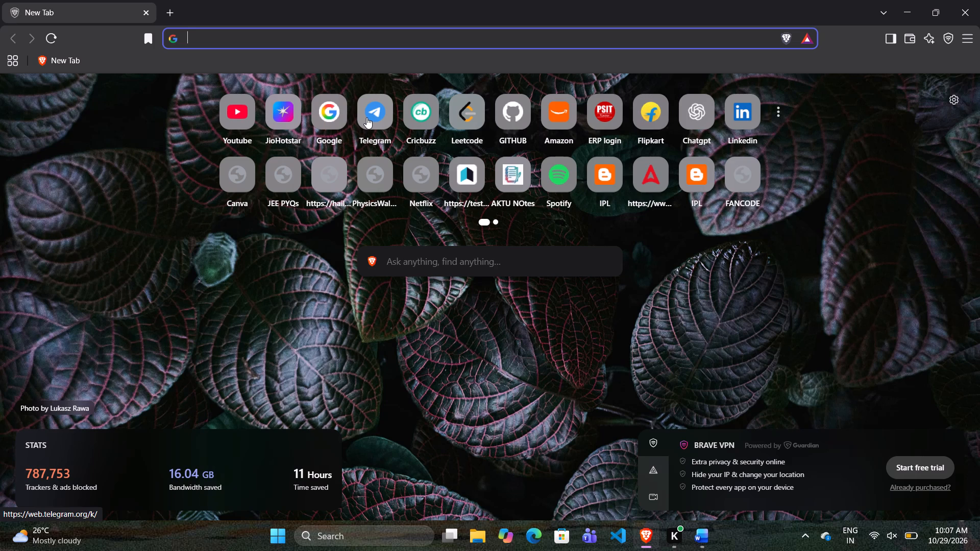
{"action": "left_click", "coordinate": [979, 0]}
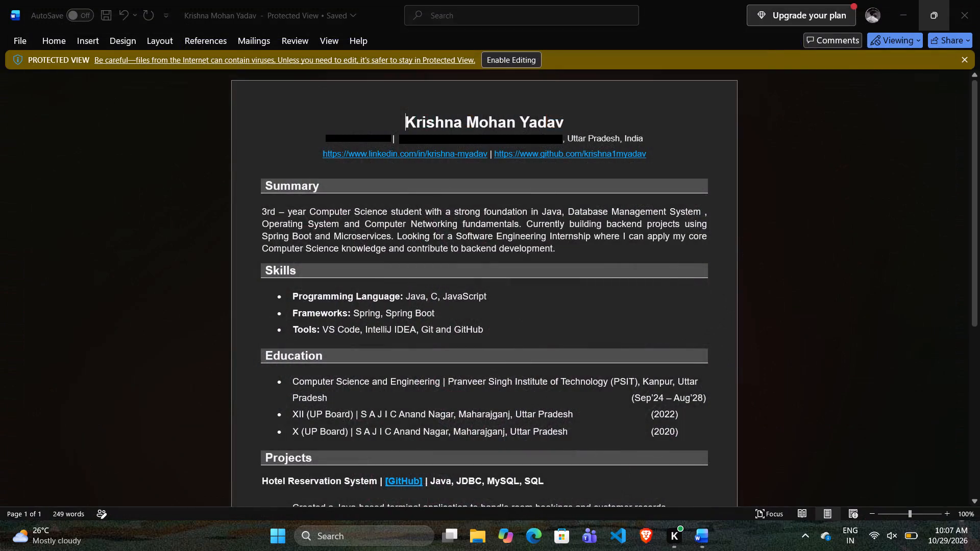
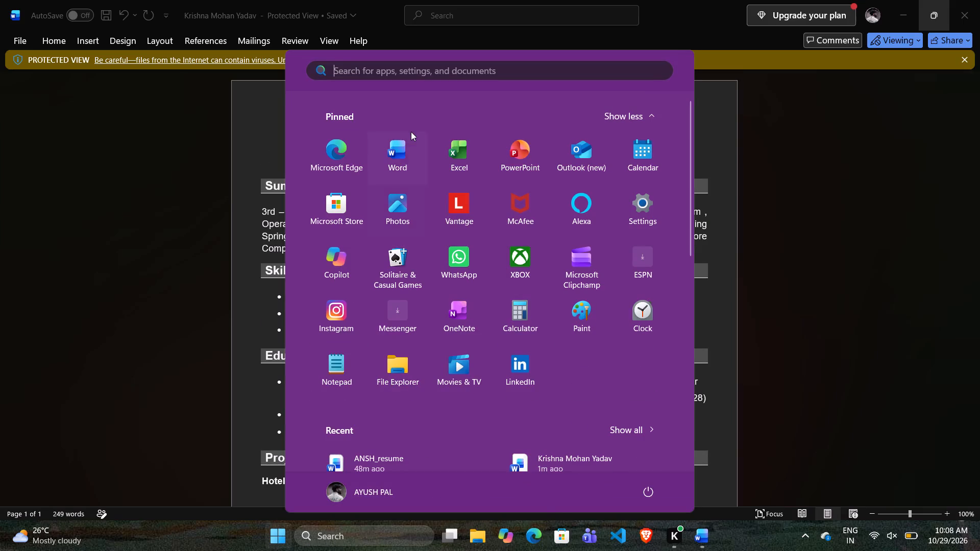
Open Notepad and paste the copied Journal Application project description into a blank note.
{"action": "left_click", "coordinate": [373, 66]}
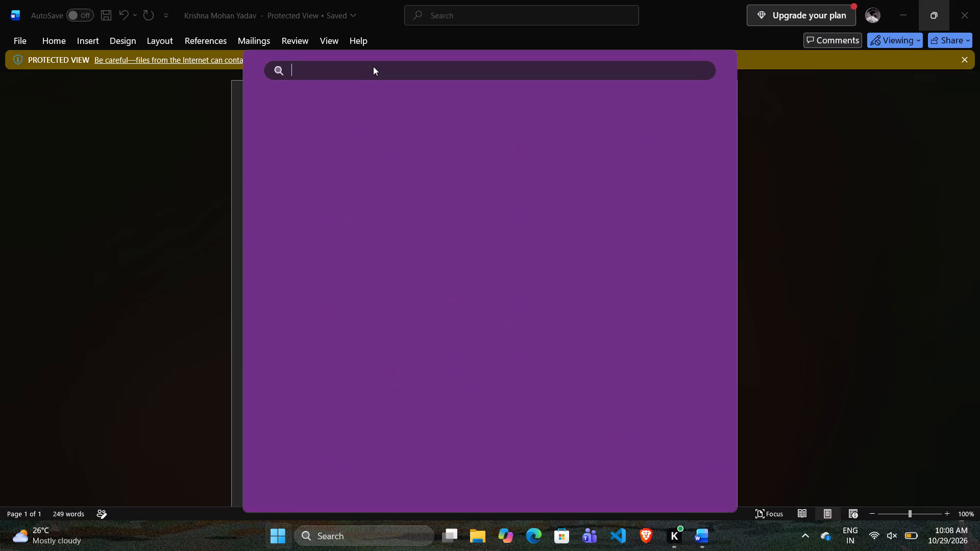
{"action": "type", "text": "not"}
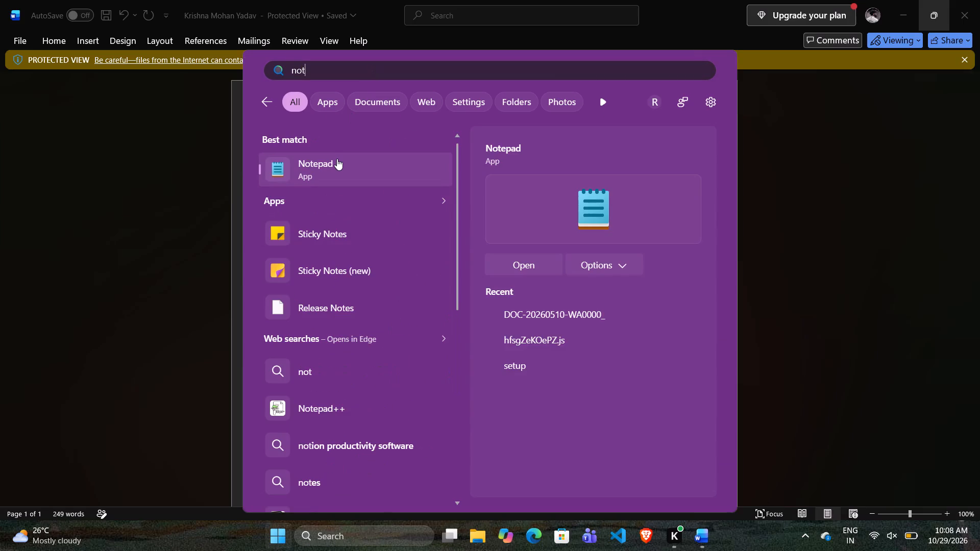
{"action": "left_click", "coordinate": [337, 159]}
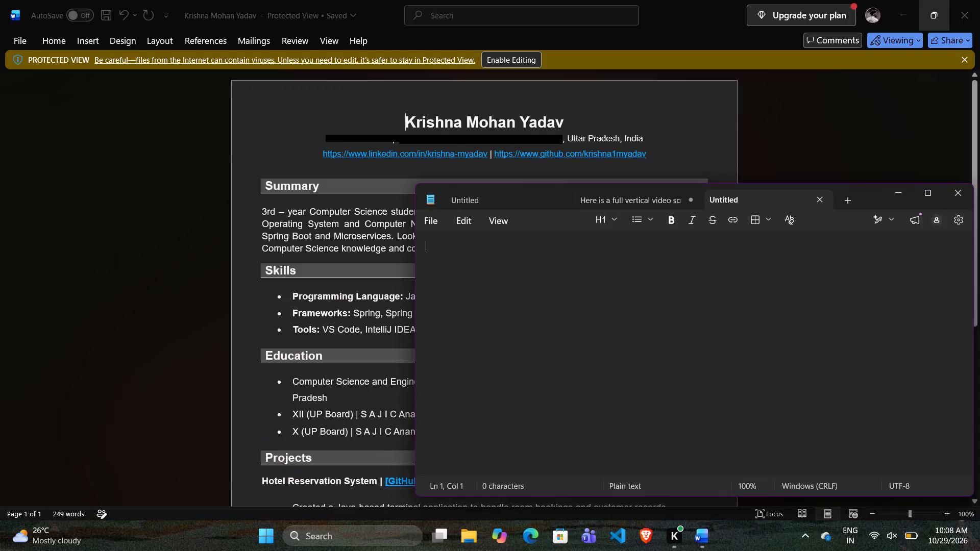
{"action": "key", "text": "ctrl+v"}
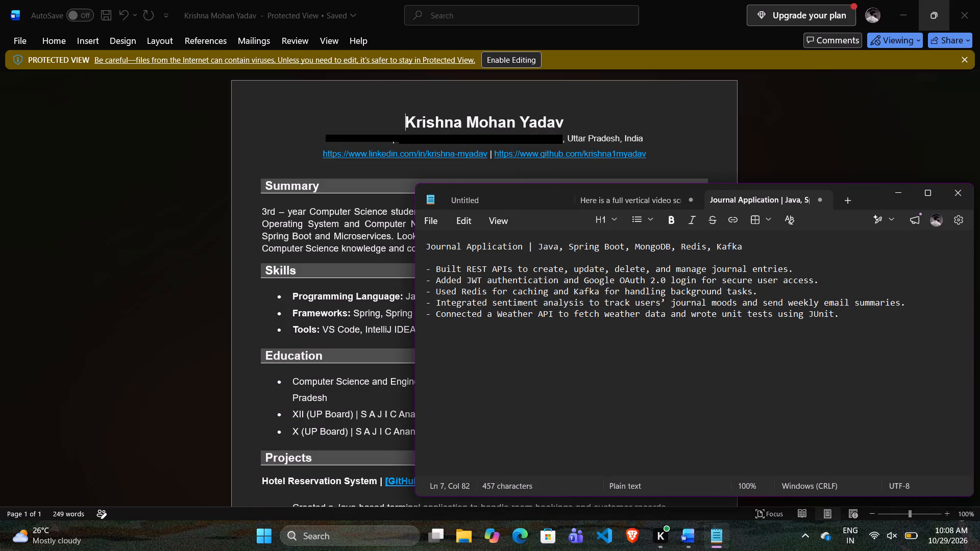
Return to the résumé in Word and switch its page background from dark to light.
{"action": "left_click", "coordinate": [281, 146]}
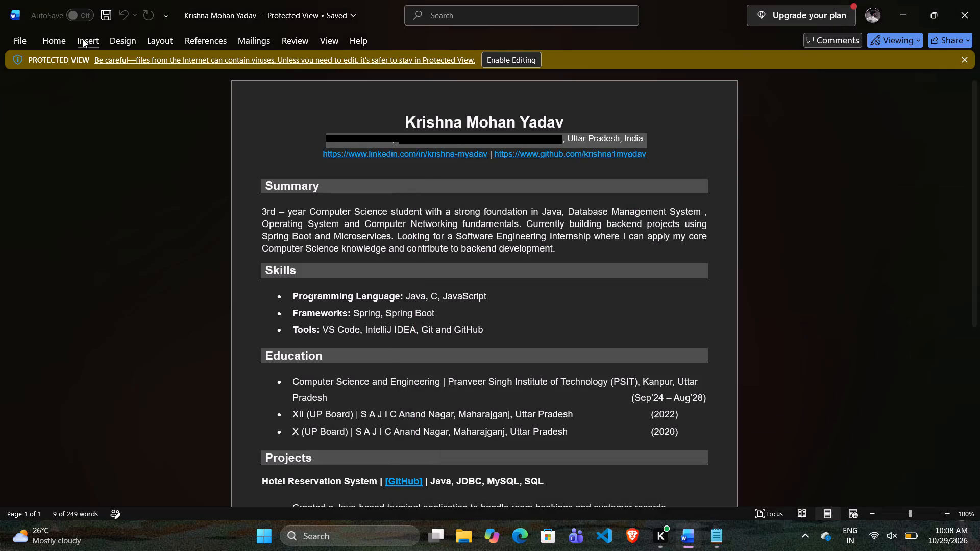
{"action": "left_click", "coordinate": [322, 31]}
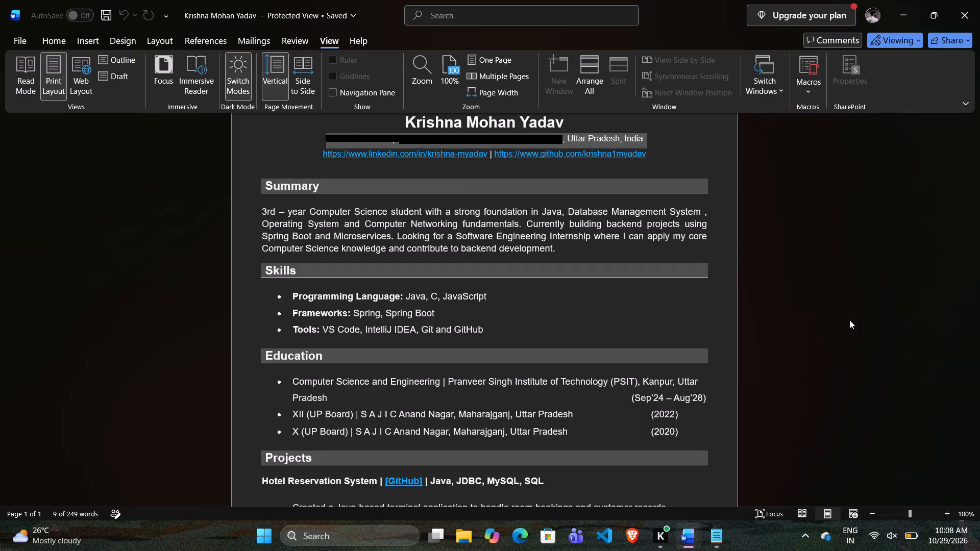
{"action": "left_click", "coordinate": [229, 73]}
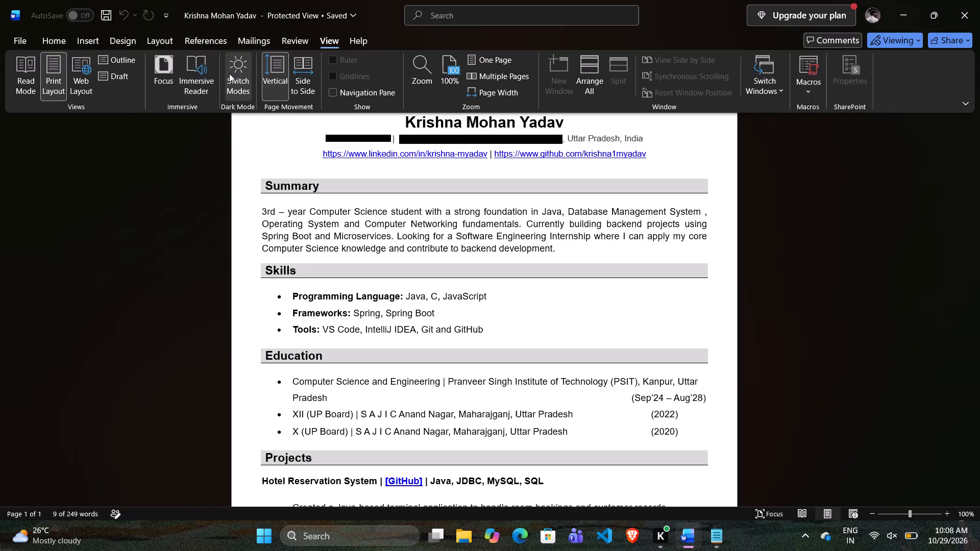
{"action": "left_click", "coordinate": [229, 73]}
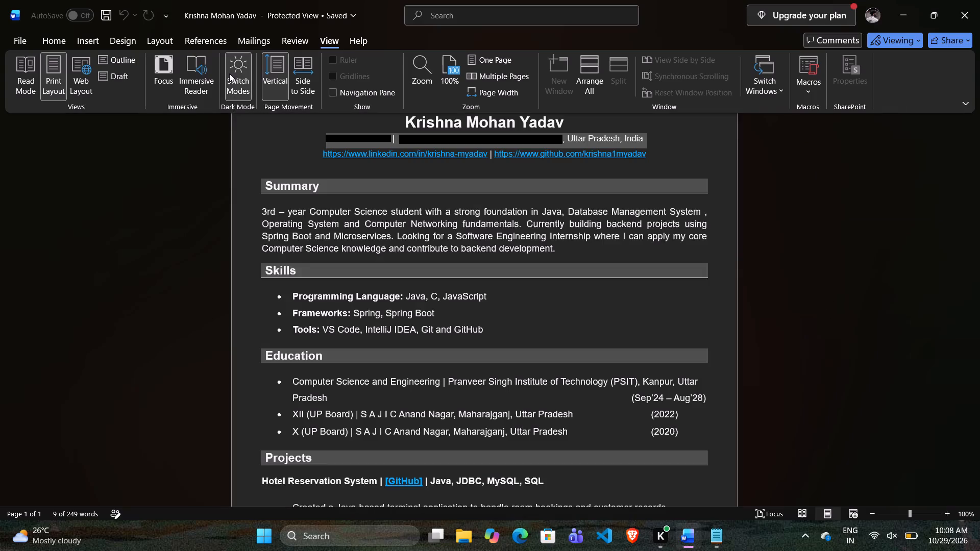
{"action": "left_click", "coordinate": [229, 73]}
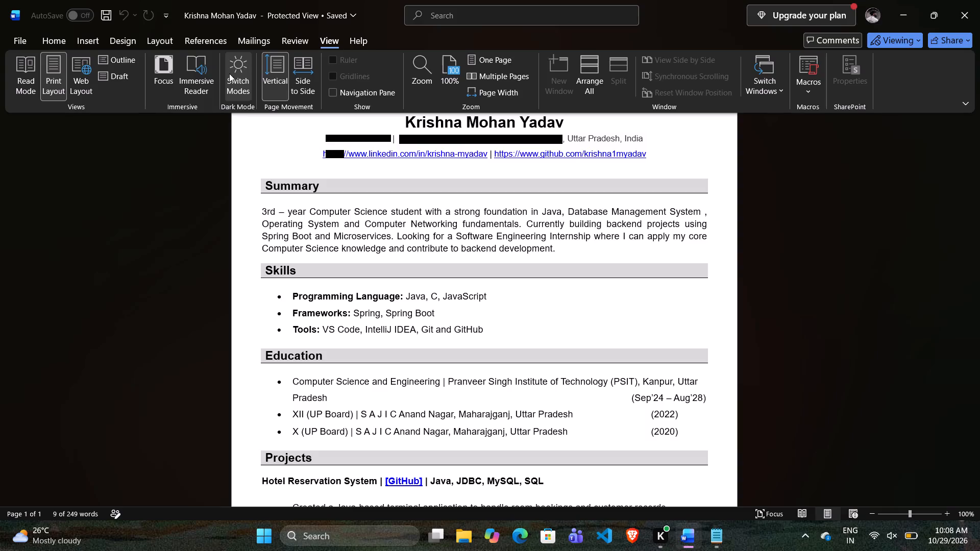
{"action": "left_click", "coordinate": [240, 108]}
{"action": "left_click", "coordinate": [238, 64]}
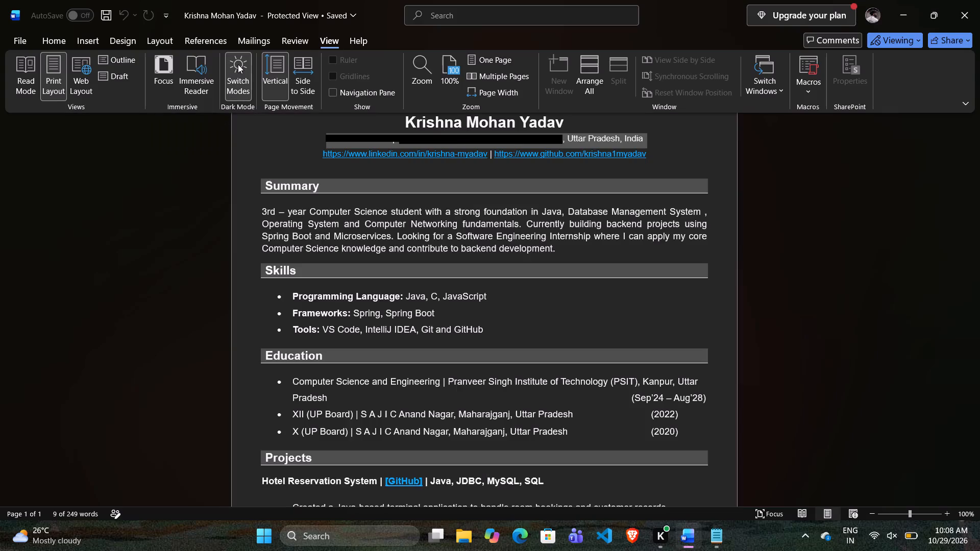
{"action": "left_click", "coordinate": [238, 64]}
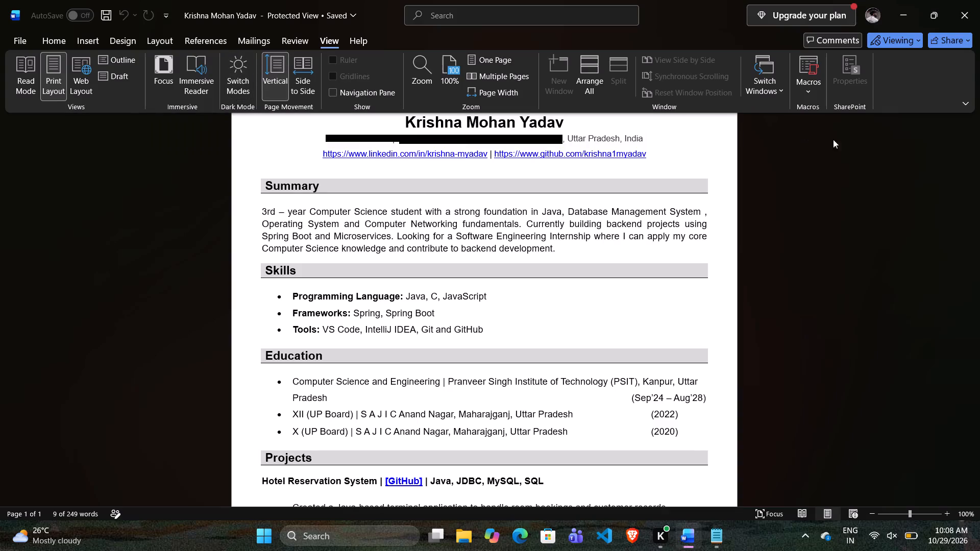
{"action": "left_click", "coordinate": [860, 148]}
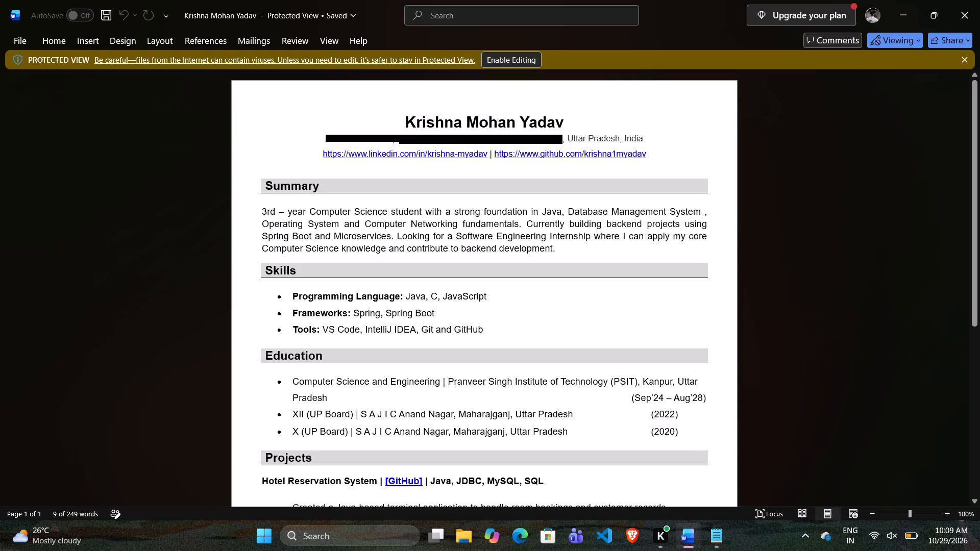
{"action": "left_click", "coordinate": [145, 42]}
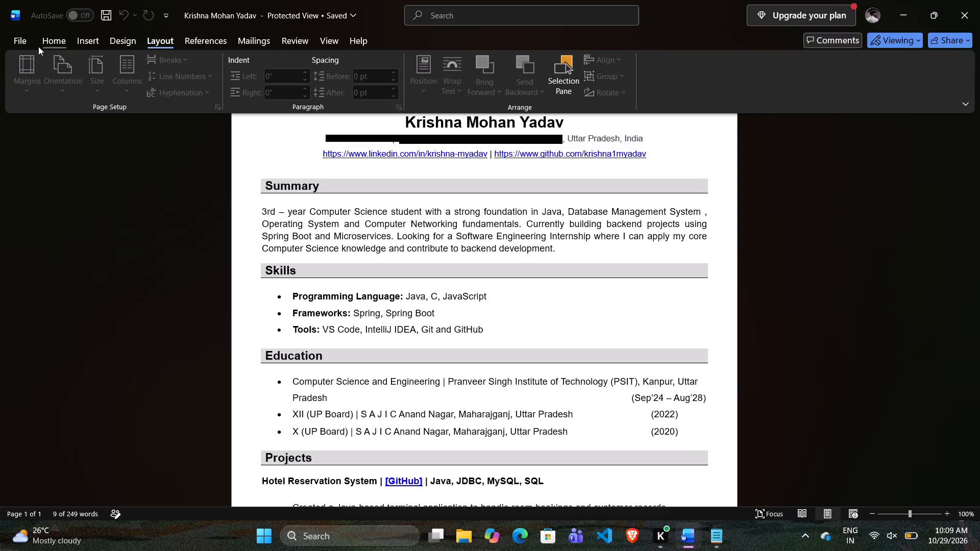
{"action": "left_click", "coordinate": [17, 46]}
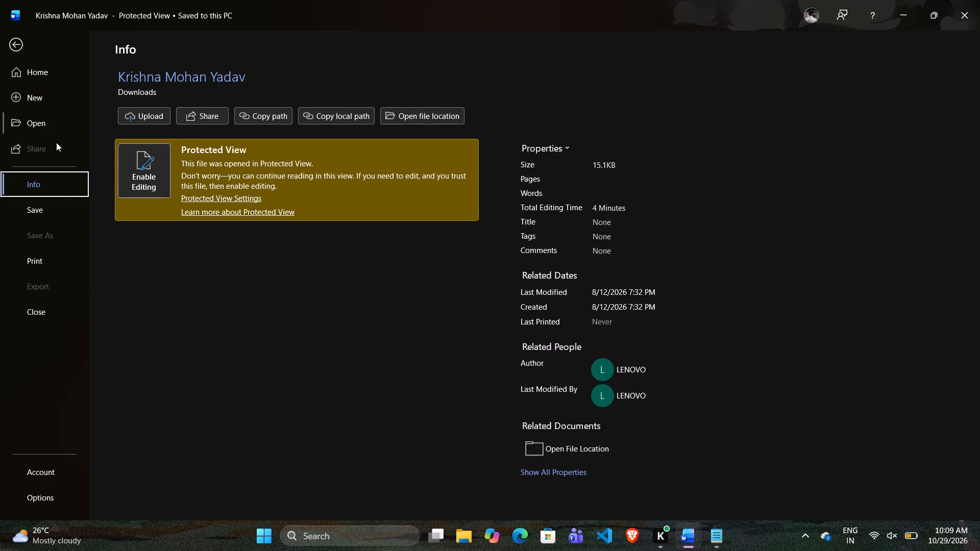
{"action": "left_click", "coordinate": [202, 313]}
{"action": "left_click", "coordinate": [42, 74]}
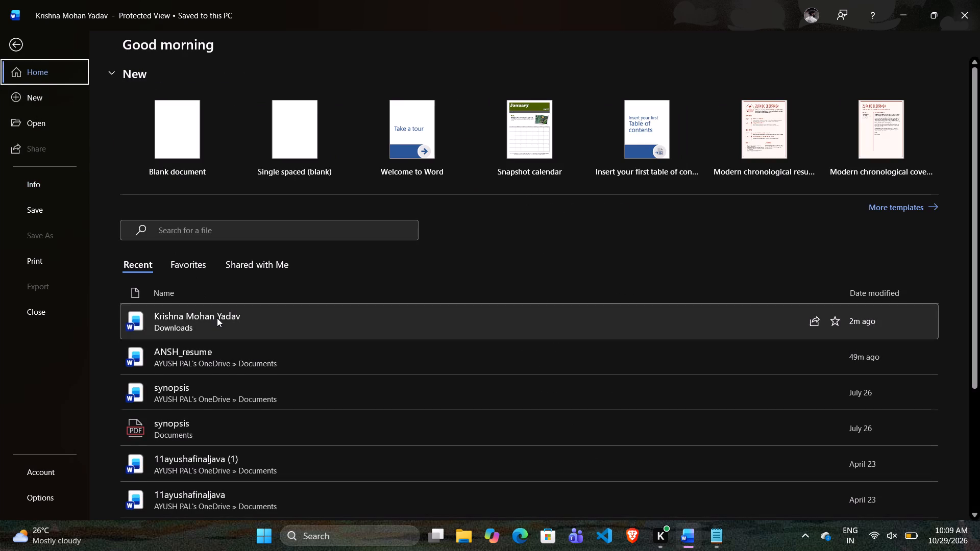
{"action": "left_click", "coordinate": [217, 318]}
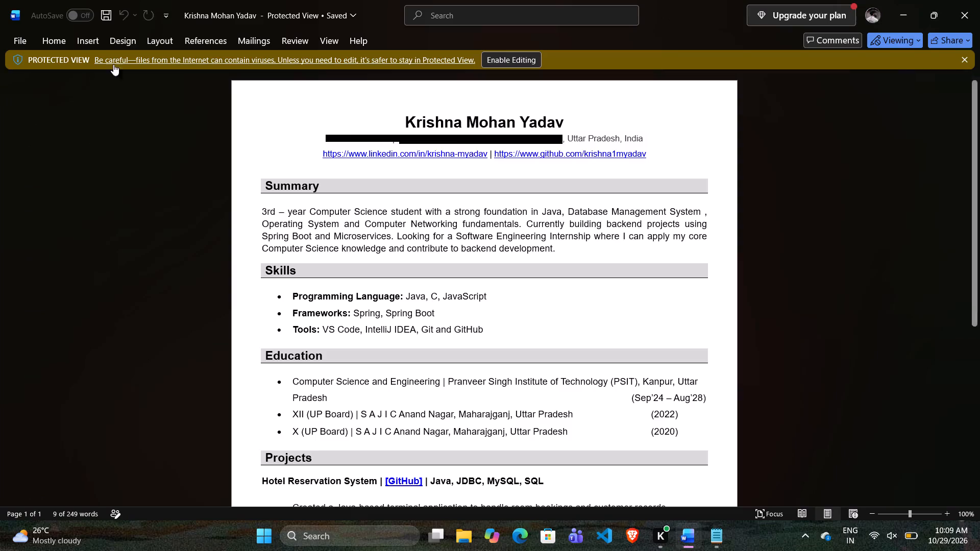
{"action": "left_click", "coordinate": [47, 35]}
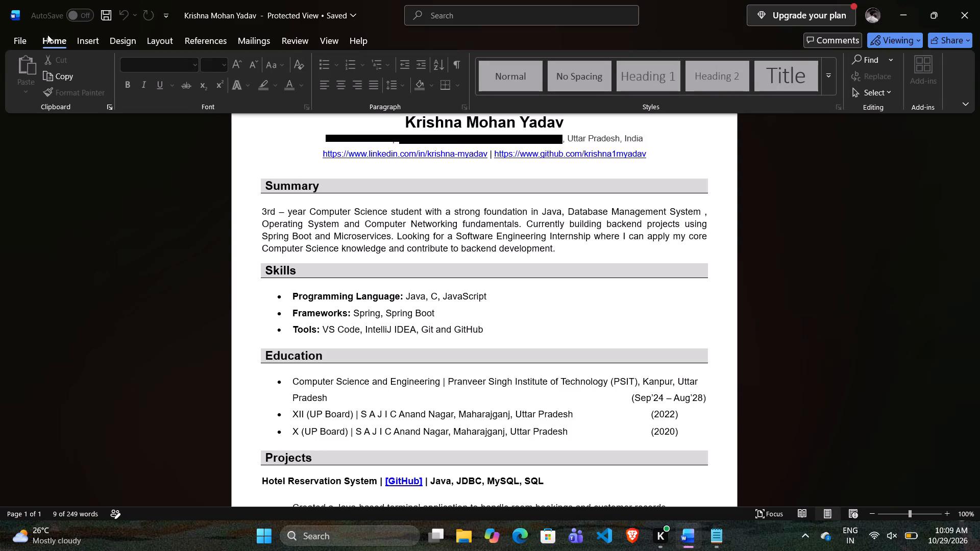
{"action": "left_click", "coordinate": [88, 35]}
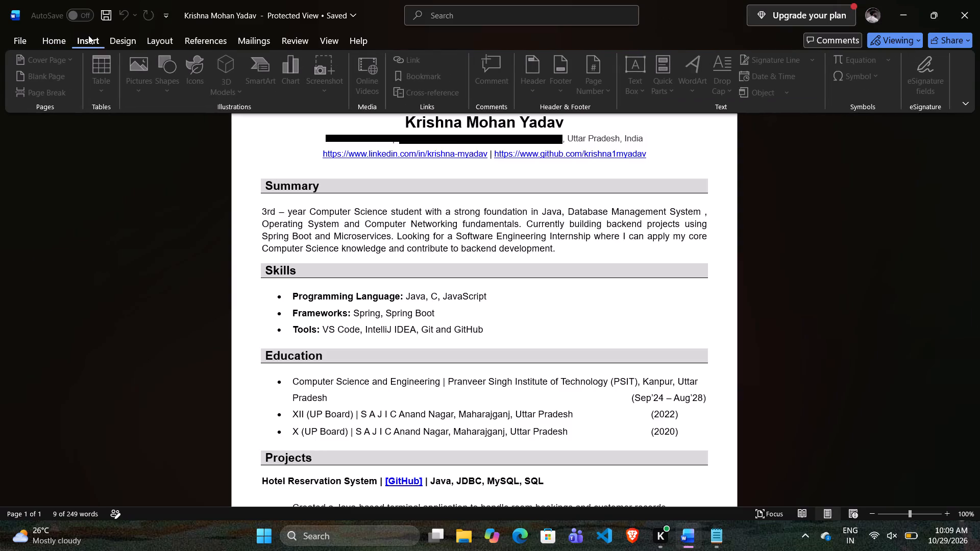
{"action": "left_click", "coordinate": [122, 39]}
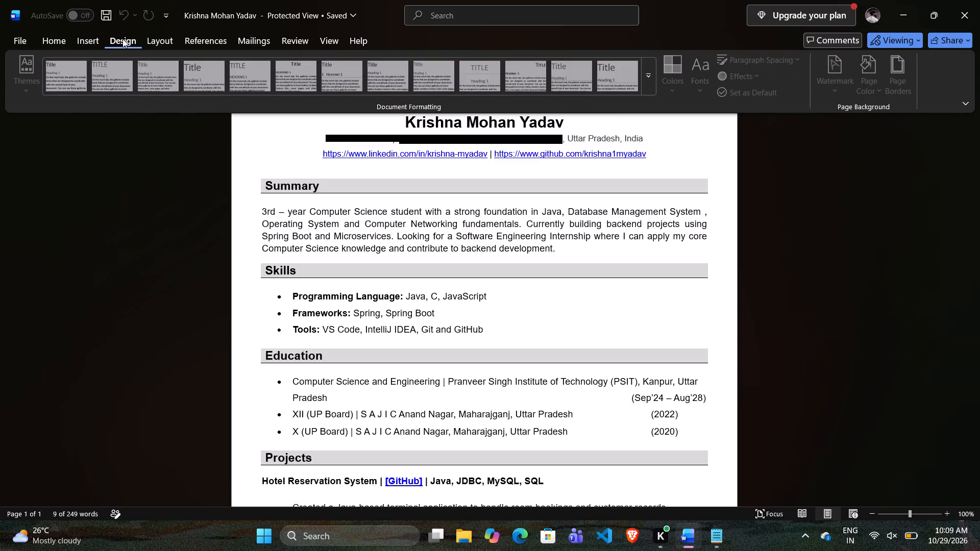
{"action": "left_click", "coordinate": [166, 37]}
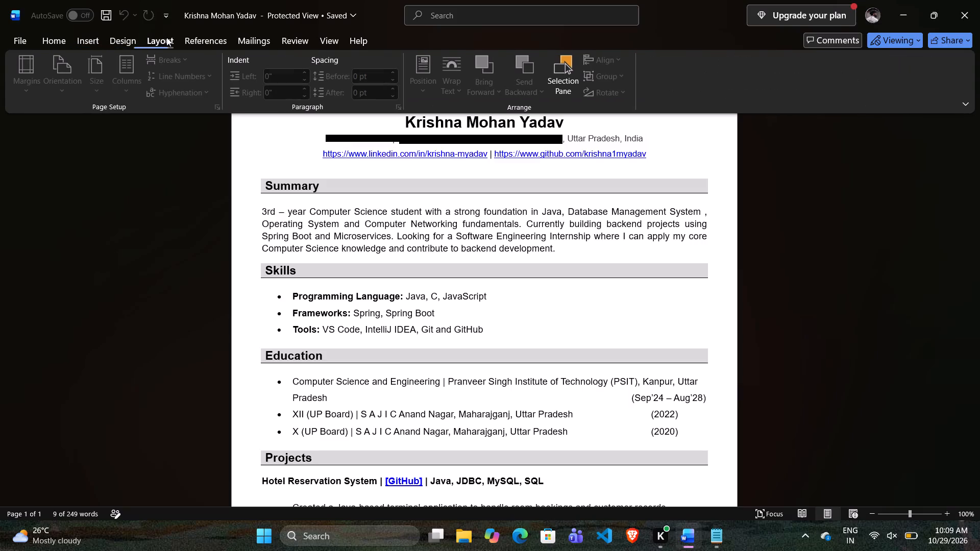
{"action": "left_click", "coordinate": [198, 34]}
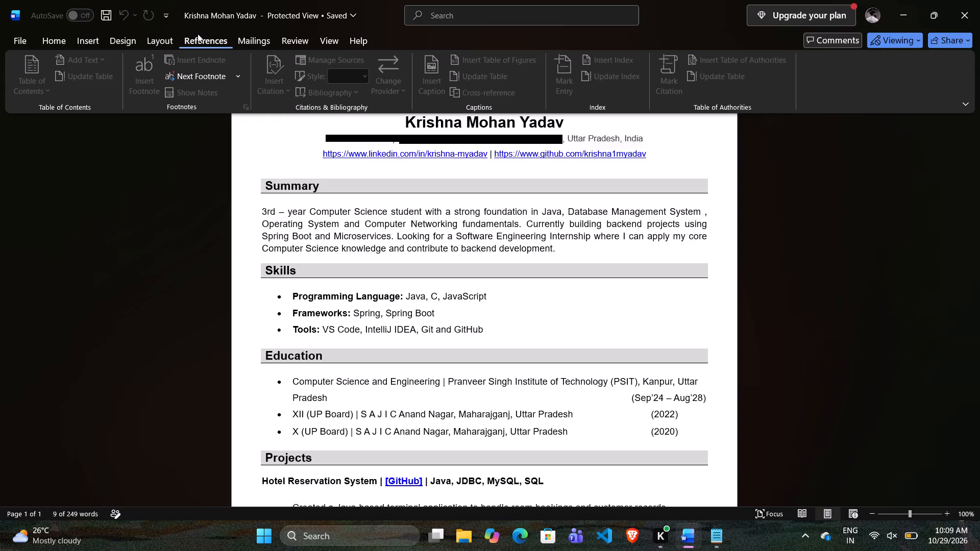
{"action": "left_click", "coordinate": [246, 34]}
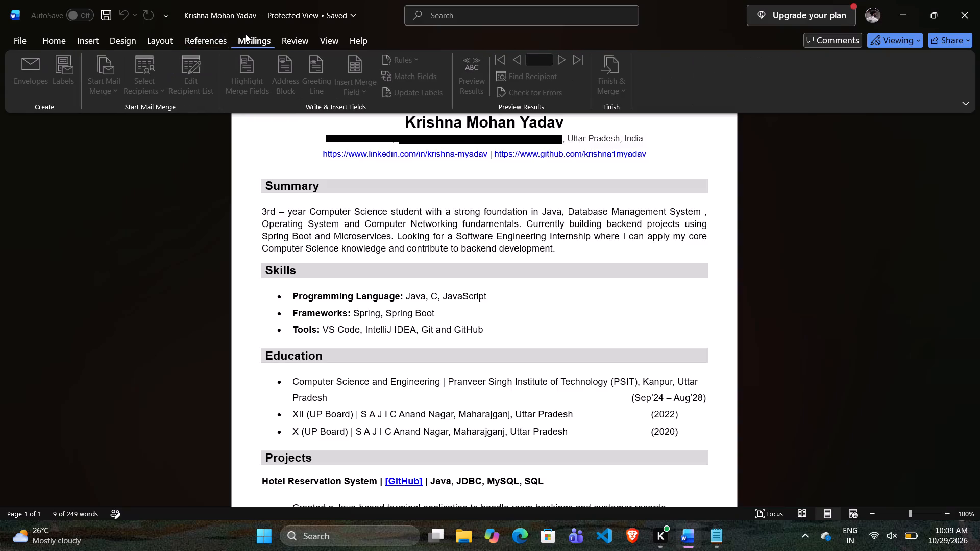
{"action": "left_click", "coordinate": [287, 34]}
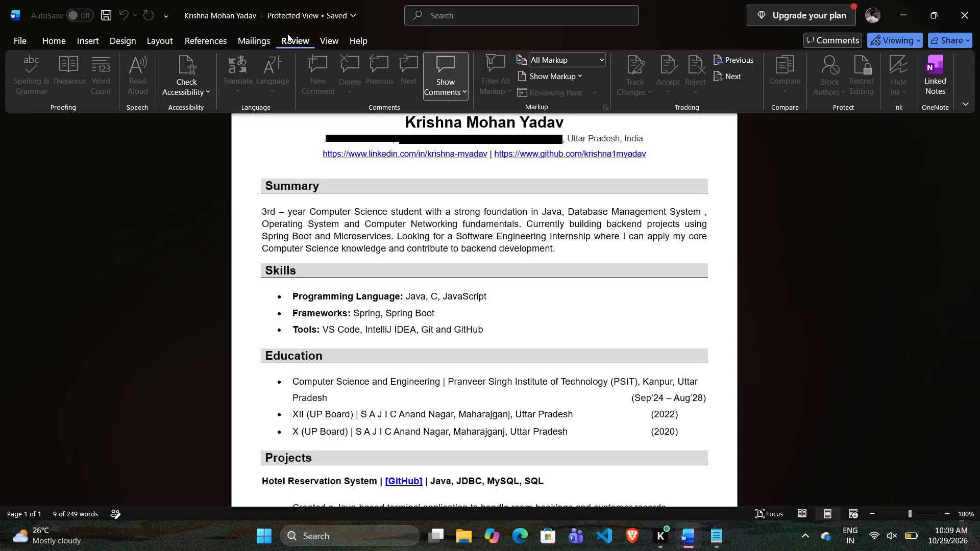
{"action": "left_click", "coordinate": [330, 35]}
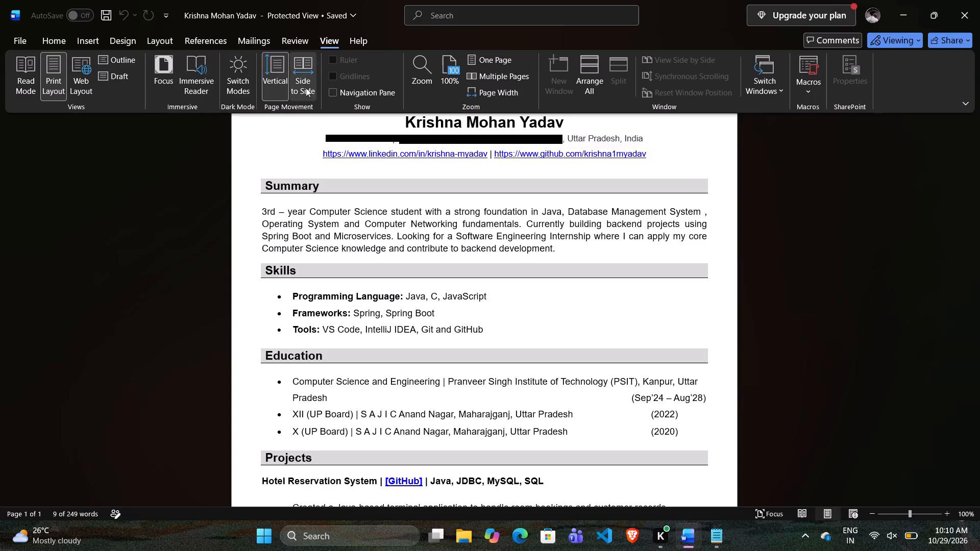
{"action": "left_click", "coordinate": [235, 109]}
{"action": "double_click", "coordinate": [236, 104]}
Review the résumé's content down through the Education, Projects and Hobbies sections.
{"action": "scroll", "coordinate": [432, 227], "scroll_direction": "up", "scroll_amount": 2}
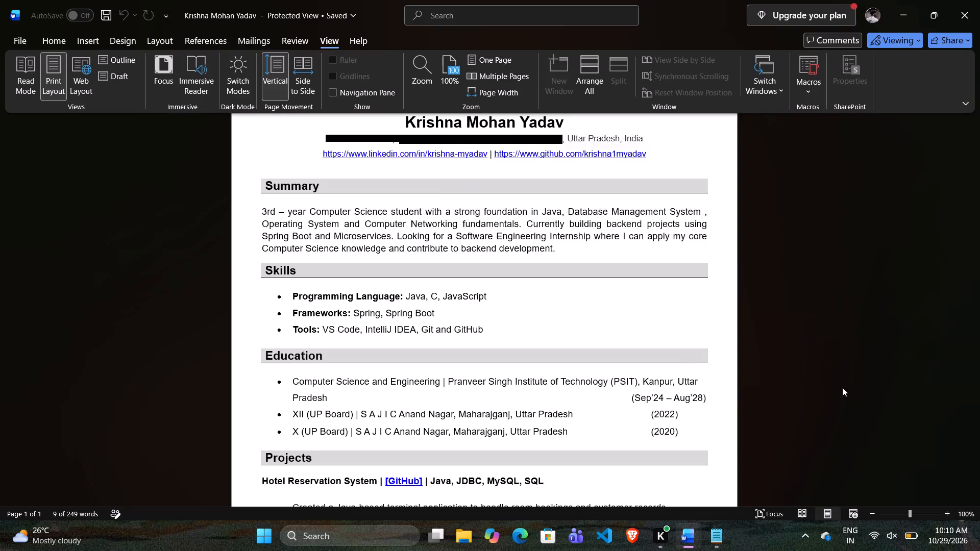
{"action": "left_click", "coordinate": [842, 387]}
{"action": "scroll", "coordinate": [662, 334], "scroll_direction": "up", "scroll_amount": 1}
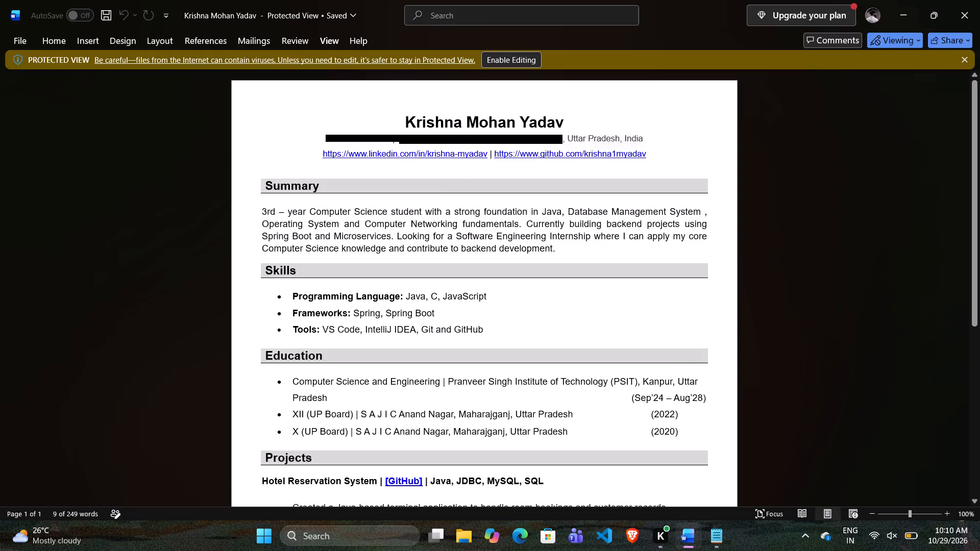
{"action": "scroll", "coordinate": [536, 324], "scroll_direction": "up", "scroll_amount": 1}
{"action": "scroll", "coordinate": [536, 324], "scroll_direction": "down", "scroll_amount": 1}
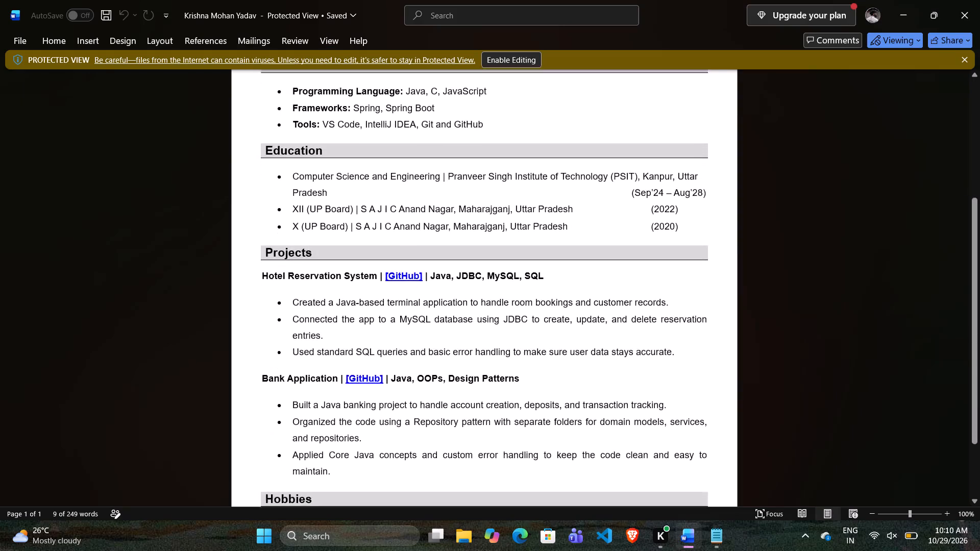
{"action": "scroll", "coordinate": [536, 324], "scroll_direction": "down", "scroll_amount": 2}
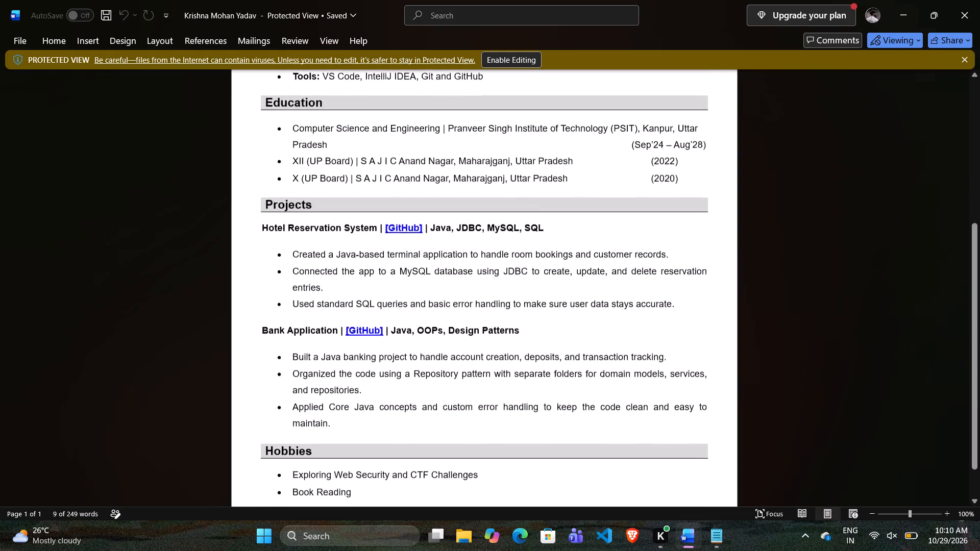
{"action": "scroll", "coordinate": [536, 324], "scroll_direction": "down", "scroll_amount": 2}
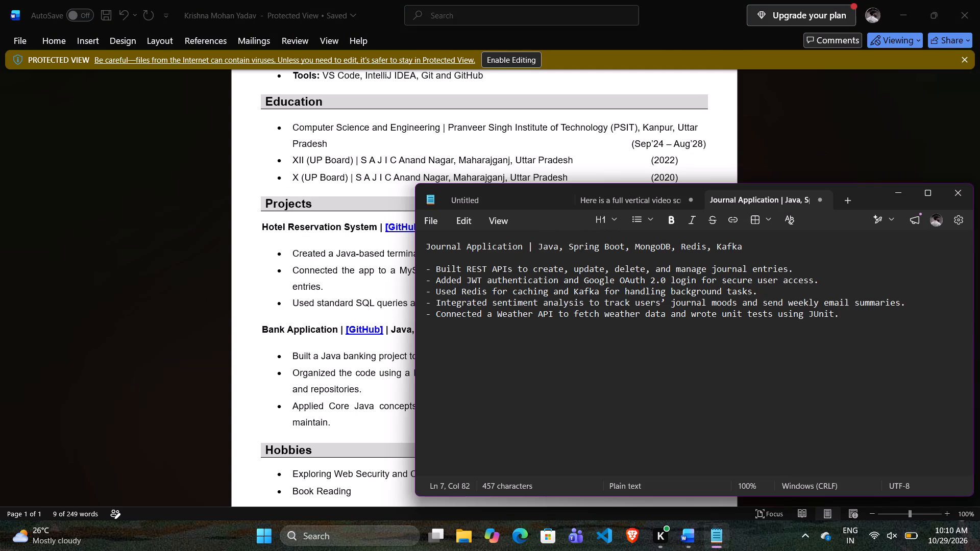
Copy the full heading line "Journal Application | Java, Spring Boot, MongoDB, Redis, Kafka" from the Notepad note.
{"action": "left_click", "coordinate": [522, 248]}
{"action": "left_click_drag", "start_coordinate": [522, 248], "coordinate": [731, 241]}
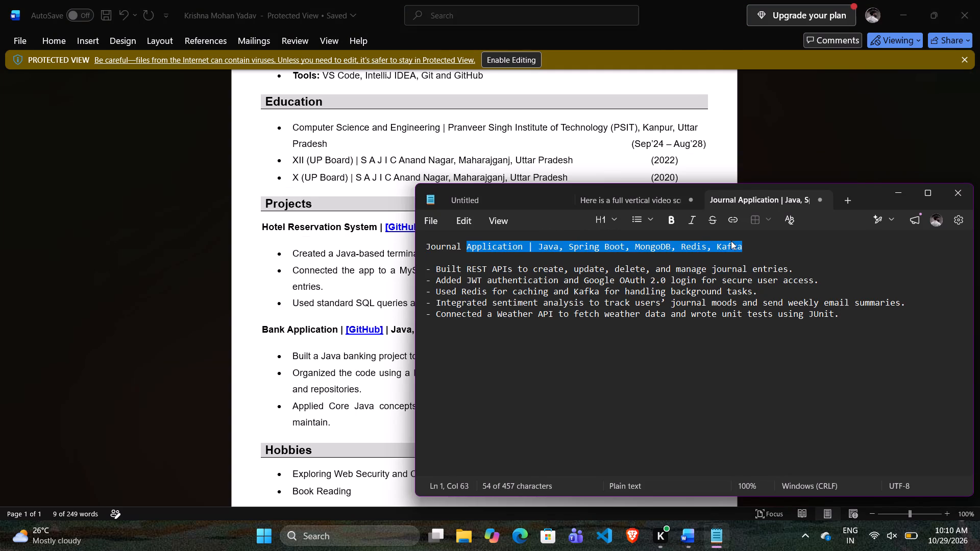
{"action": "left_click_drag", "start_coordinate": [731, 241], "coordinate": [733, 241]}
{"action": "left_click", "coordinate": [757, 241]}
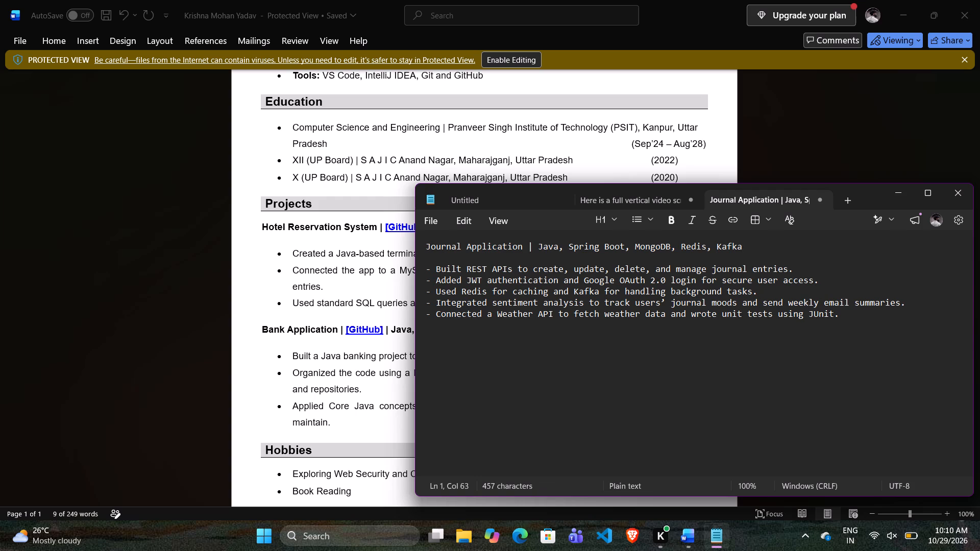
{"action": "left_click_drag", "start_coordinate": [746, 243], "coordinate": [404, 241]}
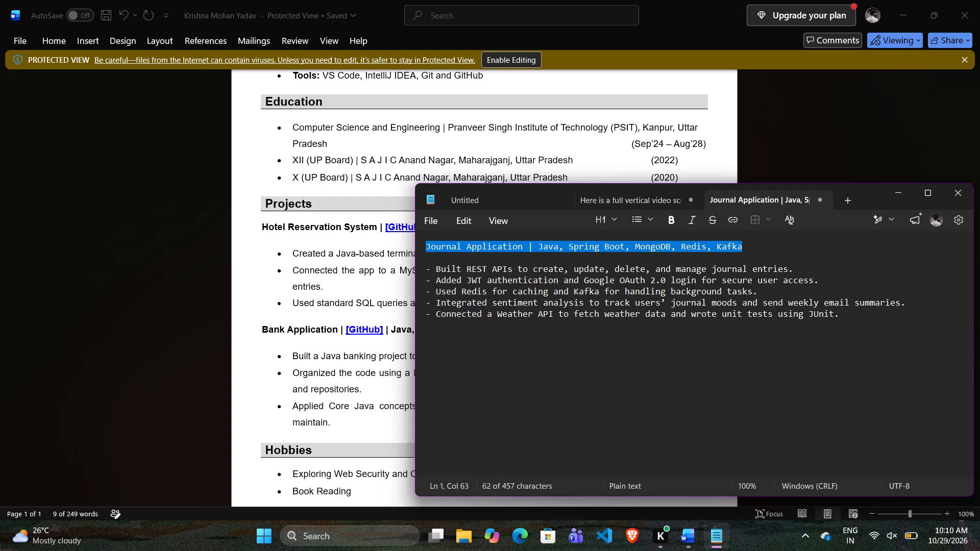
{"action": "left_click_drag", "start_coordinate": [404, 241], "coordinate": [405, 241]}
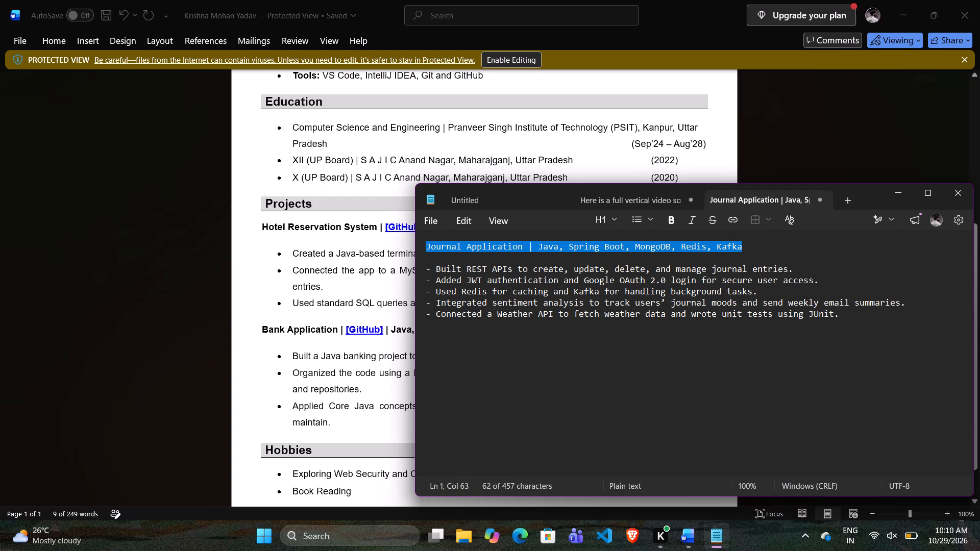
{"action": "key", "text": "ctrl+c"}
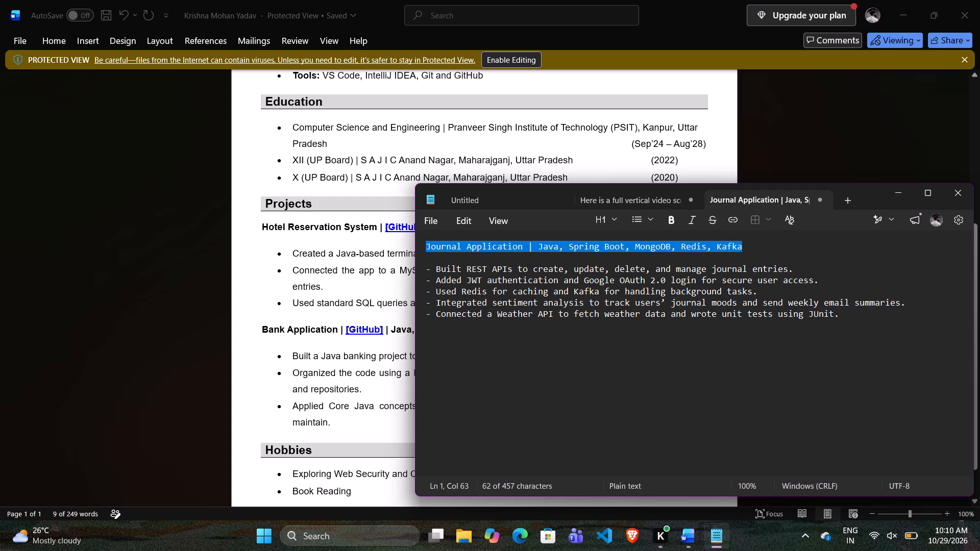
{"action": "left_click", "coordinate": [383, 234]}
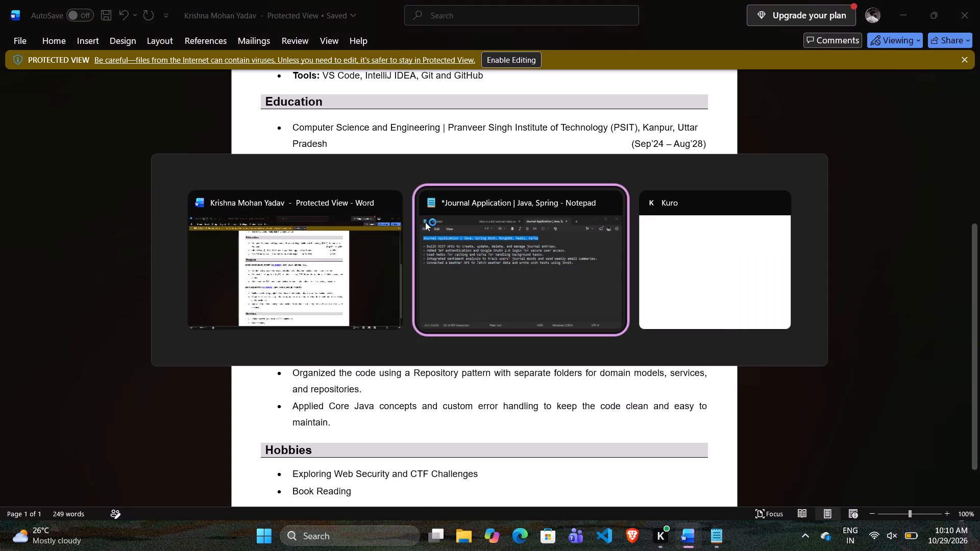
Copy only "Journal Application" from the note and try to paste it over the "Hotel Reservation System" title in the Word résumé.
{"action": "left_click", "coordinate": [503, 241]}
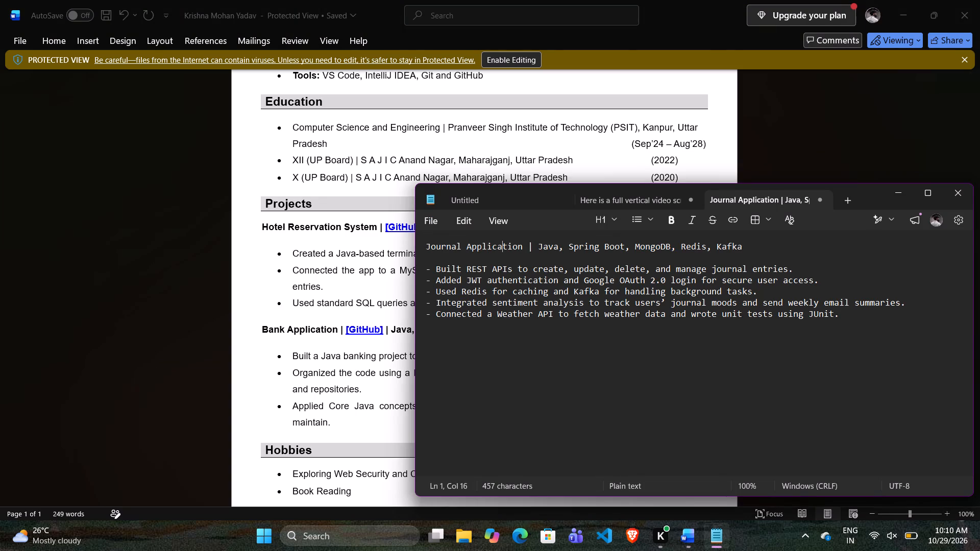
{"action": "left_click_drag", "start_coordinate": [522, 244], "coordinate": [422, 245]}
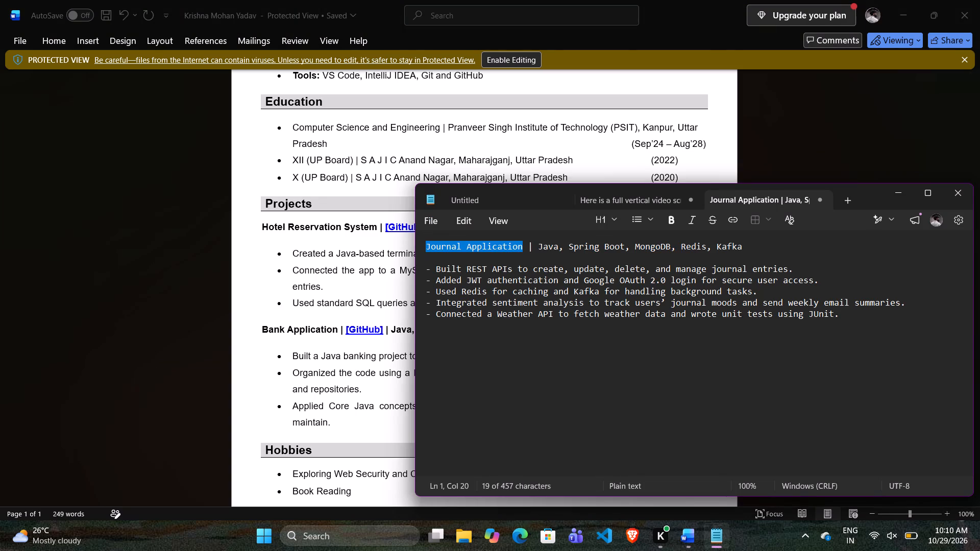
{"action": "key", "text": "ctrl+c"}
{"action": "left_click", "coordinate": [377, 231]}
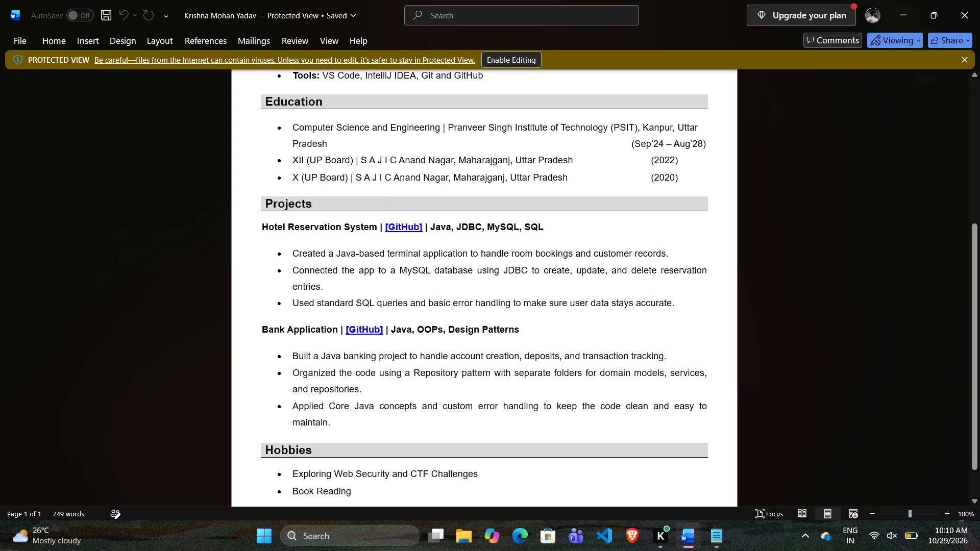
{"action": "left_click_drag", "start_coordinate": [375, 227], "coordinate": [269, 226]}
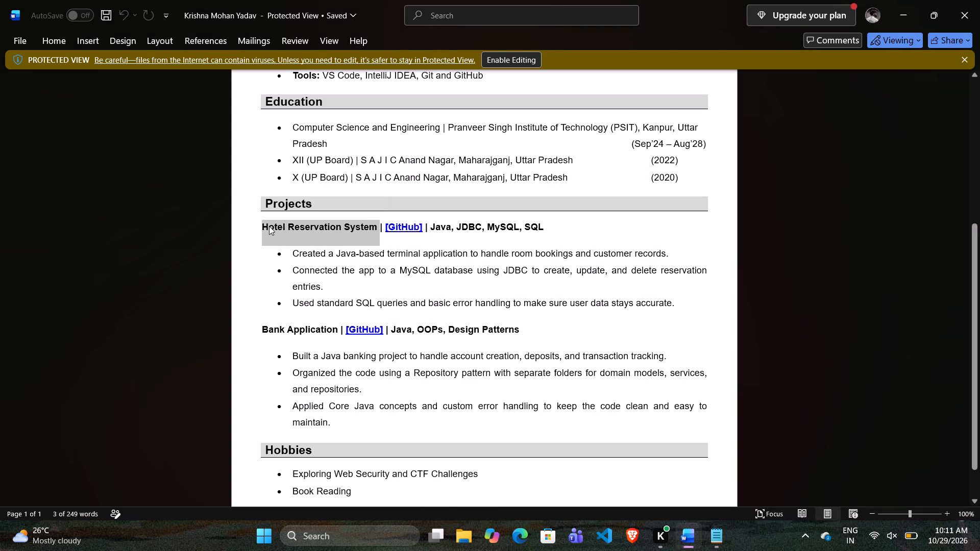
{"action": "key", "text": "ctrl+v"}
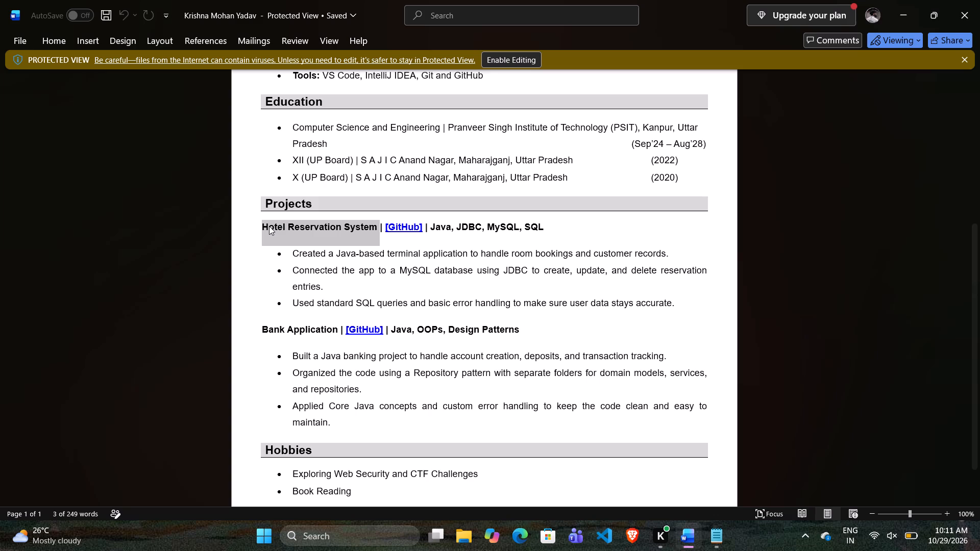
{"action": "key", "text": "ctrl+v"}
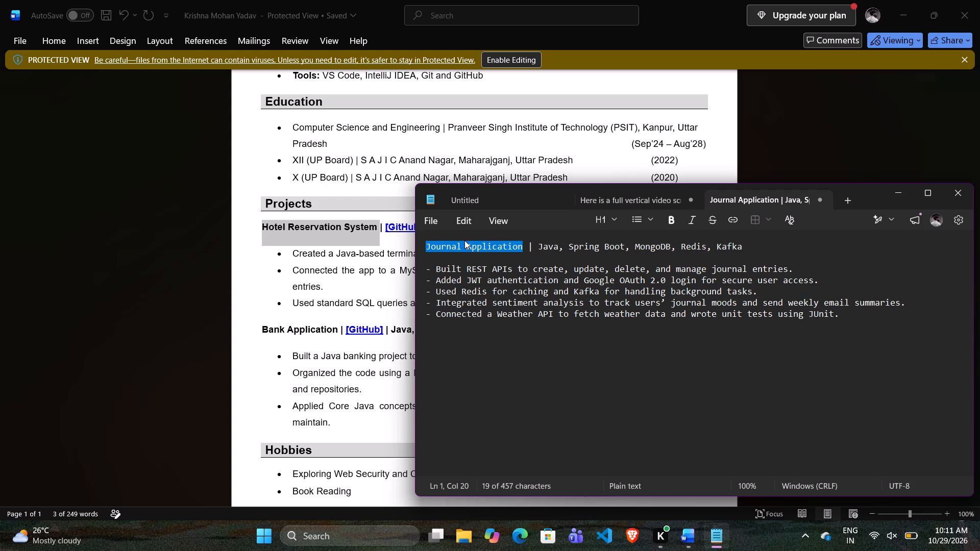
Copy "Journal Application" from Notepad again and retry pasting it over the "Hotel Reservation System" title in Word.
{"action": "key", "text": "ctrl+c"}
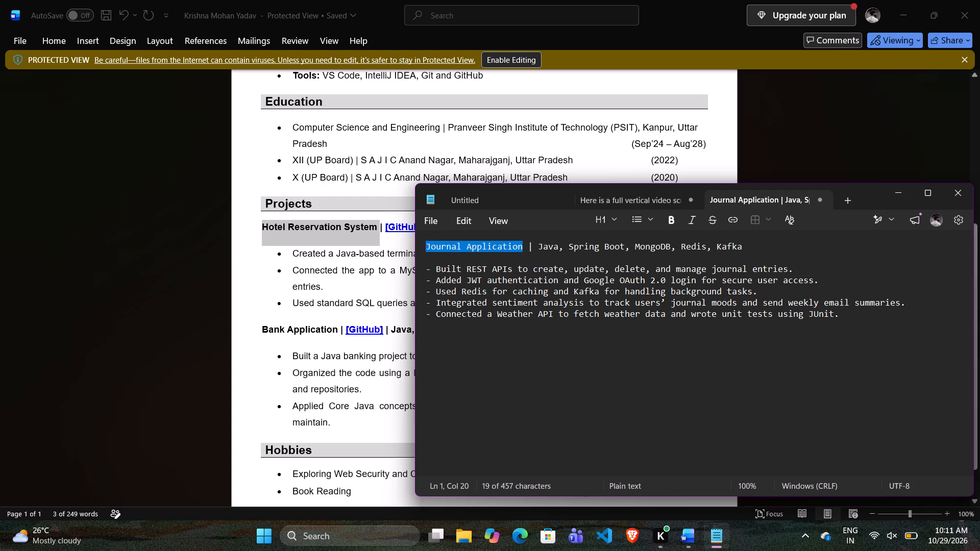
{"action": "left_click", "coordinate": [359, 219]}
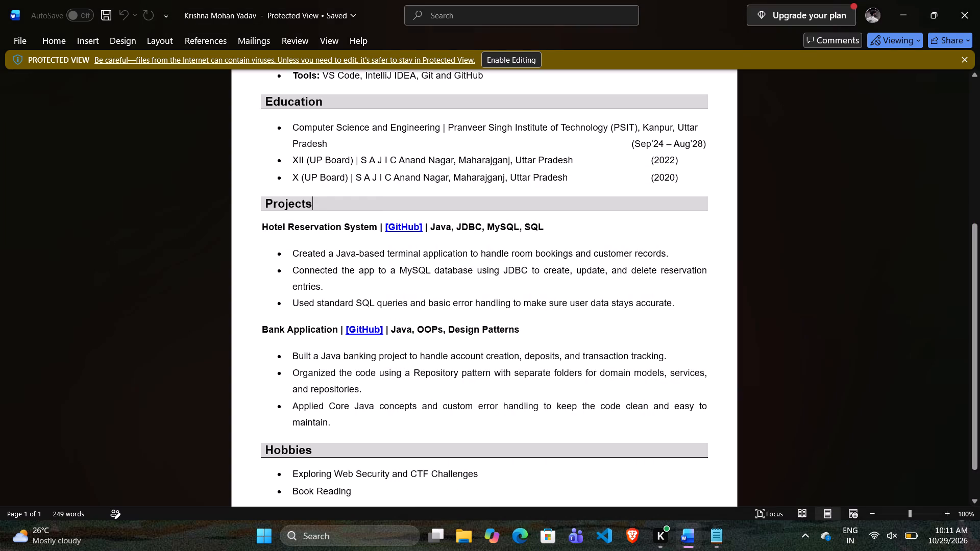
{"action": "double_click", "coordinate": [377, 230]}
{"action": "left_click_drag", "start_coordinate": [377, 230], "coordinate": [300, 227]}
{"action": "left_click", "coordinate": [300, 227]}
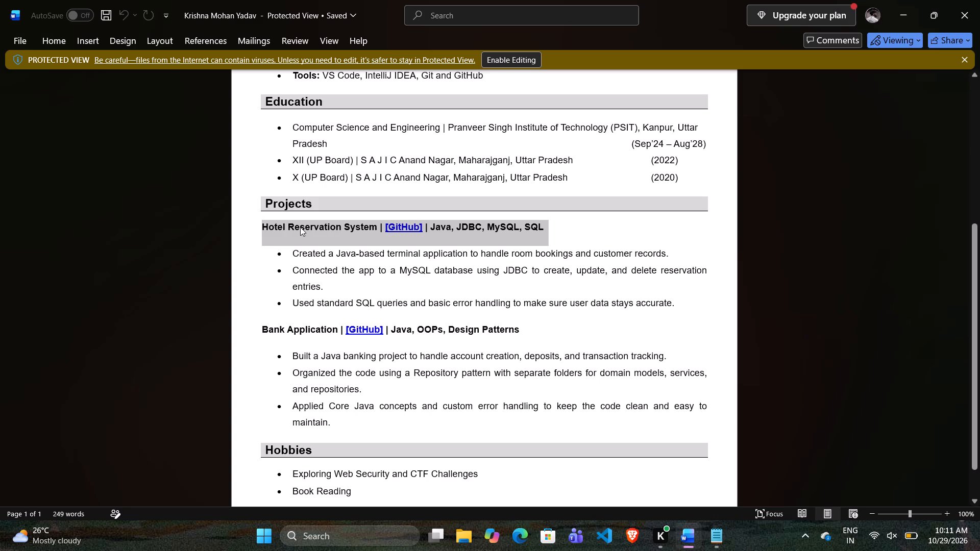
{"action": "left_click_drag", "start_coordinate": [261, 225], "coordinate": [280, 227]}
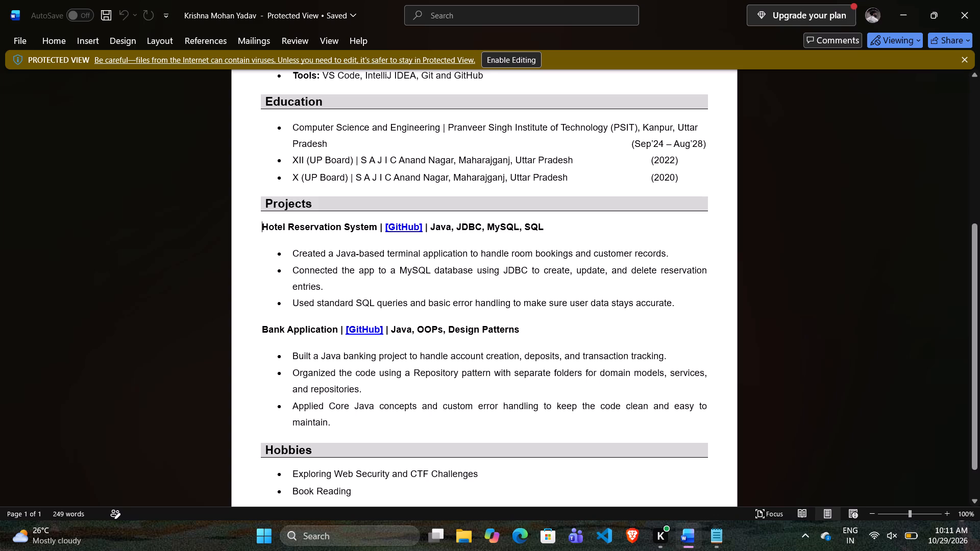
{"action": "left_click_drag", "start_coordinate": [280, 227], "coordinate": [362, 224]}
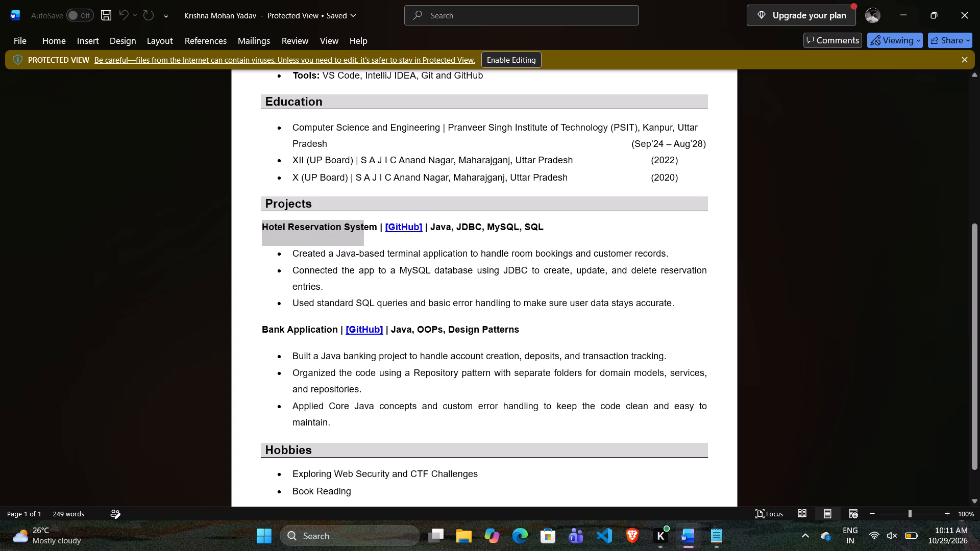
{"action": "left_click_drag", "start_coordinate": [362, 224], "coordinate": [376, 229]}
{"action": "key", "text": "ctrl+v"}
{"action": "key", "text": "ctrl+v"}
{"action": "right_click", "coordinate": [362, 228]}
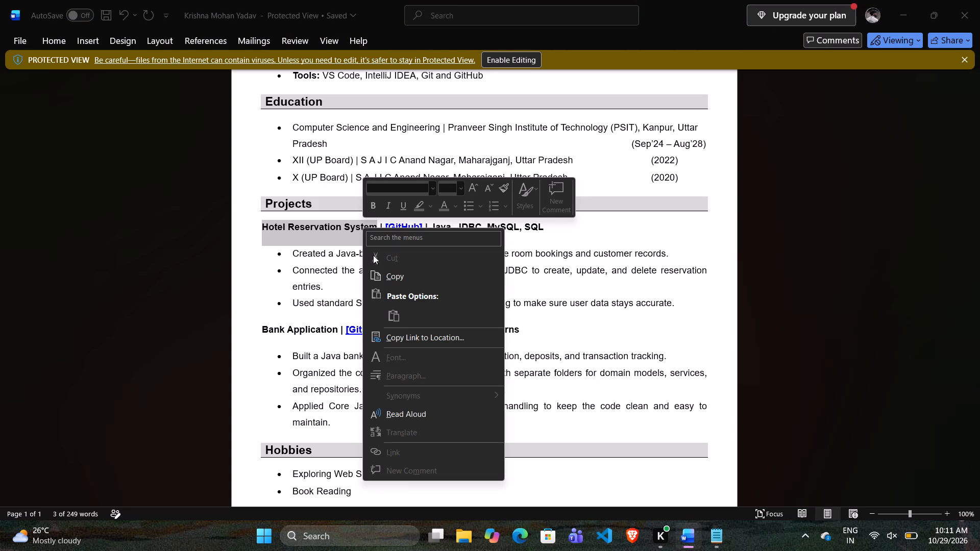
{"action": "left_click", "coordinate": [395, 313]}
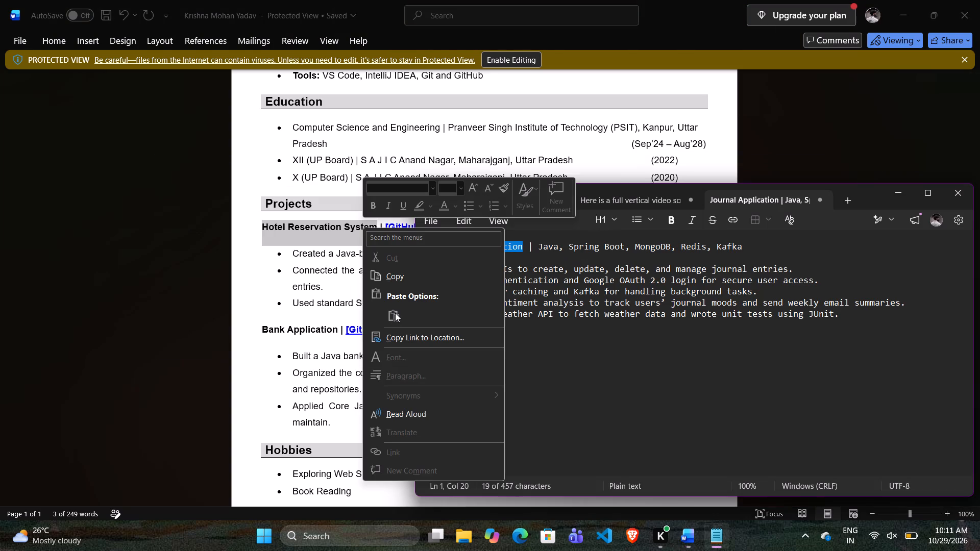
Return to Notepad and copy just the project name "Journal Application" from the note's first line.
{"action": "left_click", "coordinate": [527, 287]}
{"action": "left_click", "coordinate": [539, 268]}
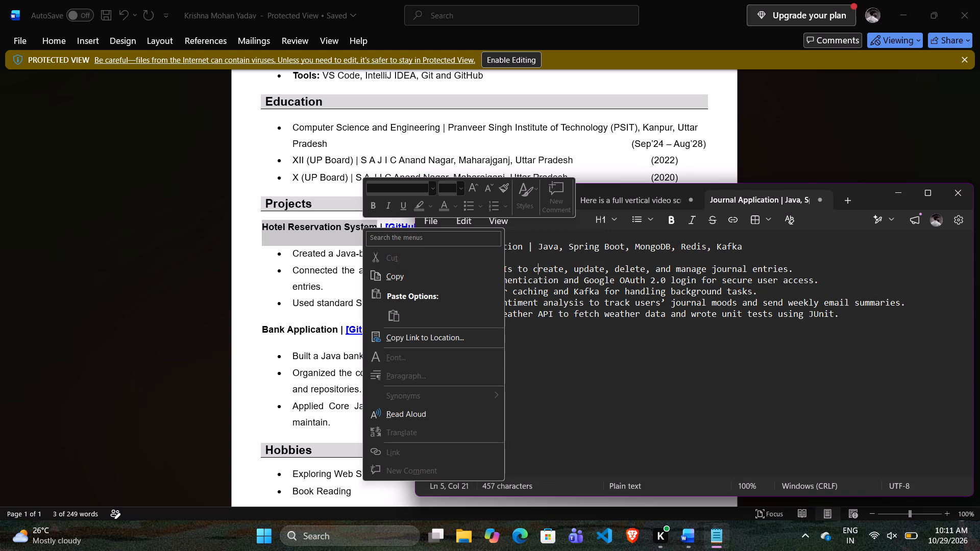
{"action": "double_click", "coordinate": [536, 271]}
{"action": "left_click_drag", "start_coordinate": [552, 353], "coordinate": [247, 222]}
{"action": "left_click", "coordinate": [247, 222]}
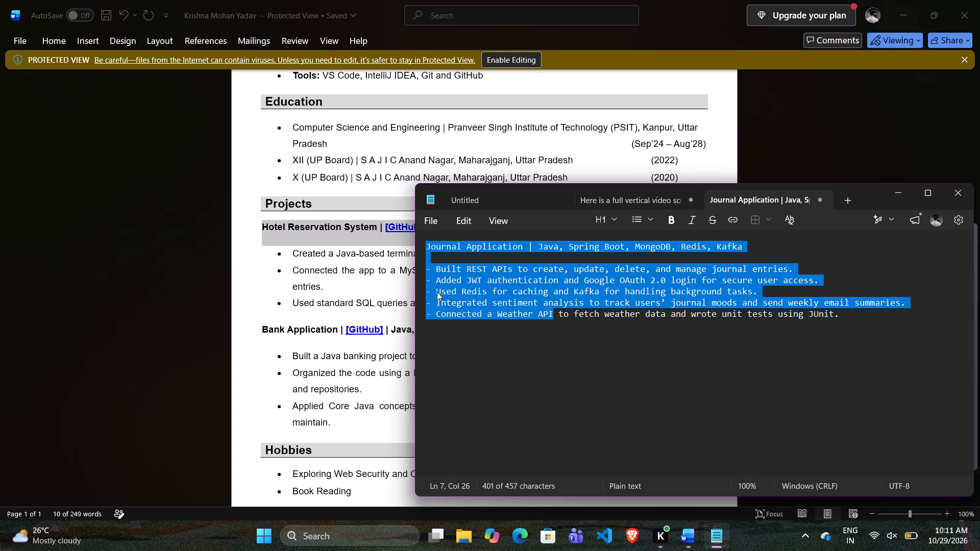
{"action": "left_click_drag", "start_coordinate": [437, 292], "coordinate": [505, 249]}
{"action": "left_click", "coordinate": [505, 249]}
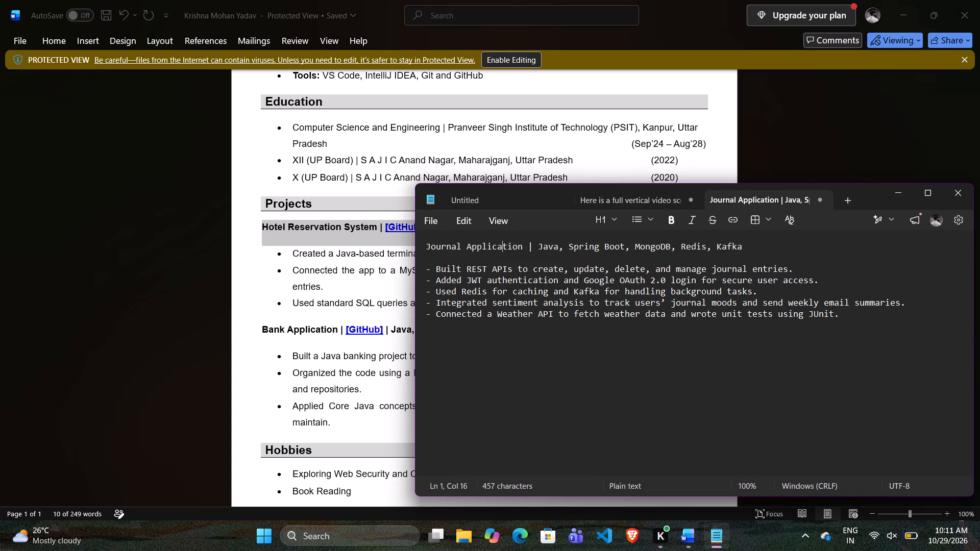
{"action": "left_click_drag", "start_coordinate": [520, 246], "coordinate": [493, 252]}
{"action": "left_click_drag", "start_coordinate": [524, 246], "coordinate": [517, 246]}
{"action": "left_click_drag", "start_coordinate": [517, 246], "coordinate": [416, 242]}
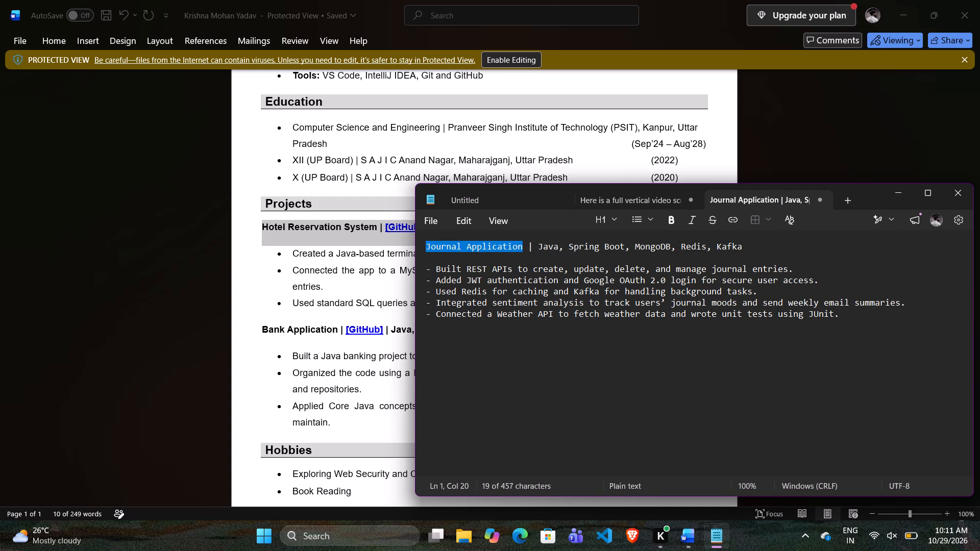
{"action": "left_click_drag", "start_coordinate": [416, 242], "coordinate": [417, 246]}
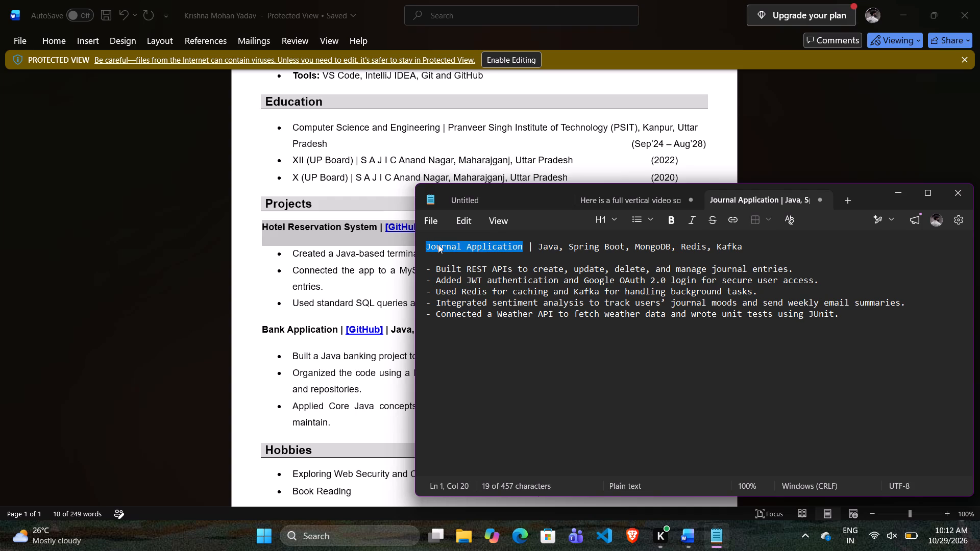
{"action": "right_click", "coordinate": [438, 244]}
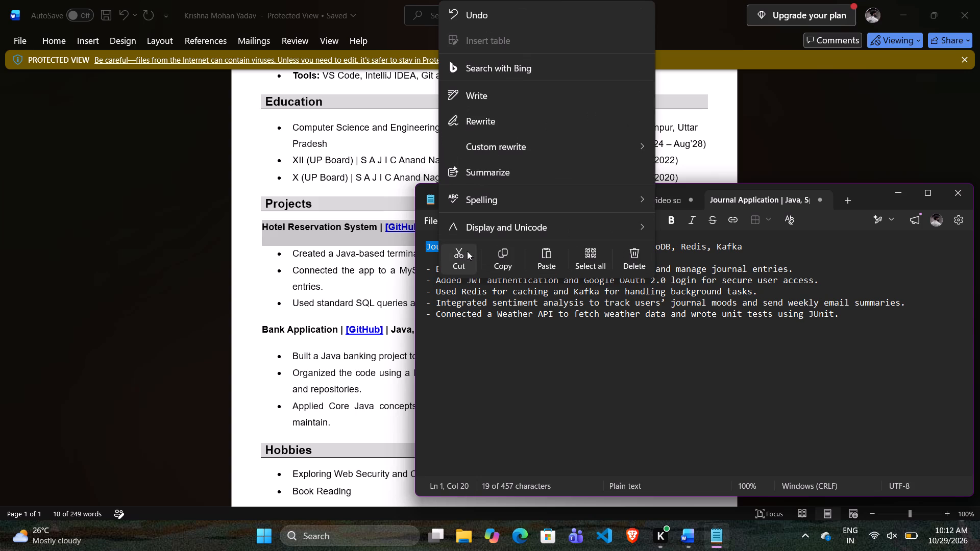
{"action": "left_click", "coordinate": [490, 254]}
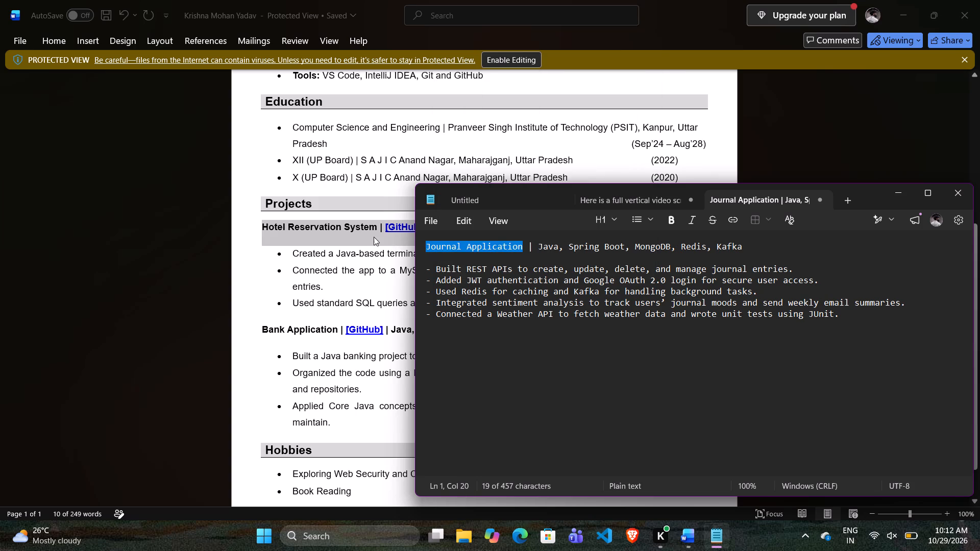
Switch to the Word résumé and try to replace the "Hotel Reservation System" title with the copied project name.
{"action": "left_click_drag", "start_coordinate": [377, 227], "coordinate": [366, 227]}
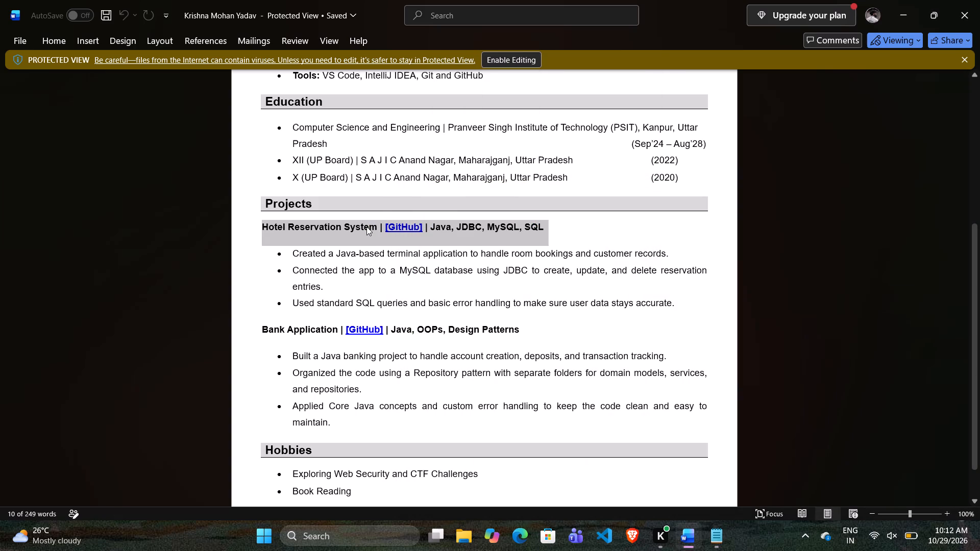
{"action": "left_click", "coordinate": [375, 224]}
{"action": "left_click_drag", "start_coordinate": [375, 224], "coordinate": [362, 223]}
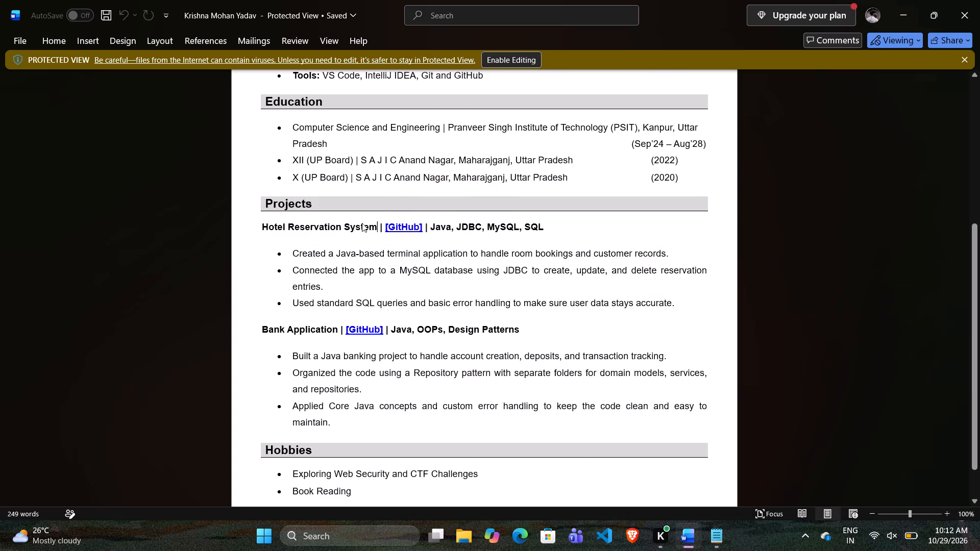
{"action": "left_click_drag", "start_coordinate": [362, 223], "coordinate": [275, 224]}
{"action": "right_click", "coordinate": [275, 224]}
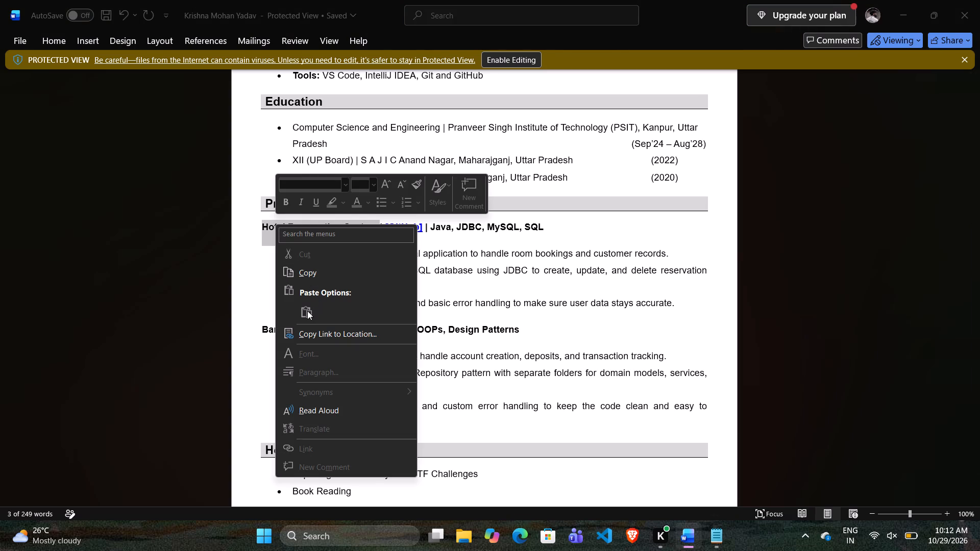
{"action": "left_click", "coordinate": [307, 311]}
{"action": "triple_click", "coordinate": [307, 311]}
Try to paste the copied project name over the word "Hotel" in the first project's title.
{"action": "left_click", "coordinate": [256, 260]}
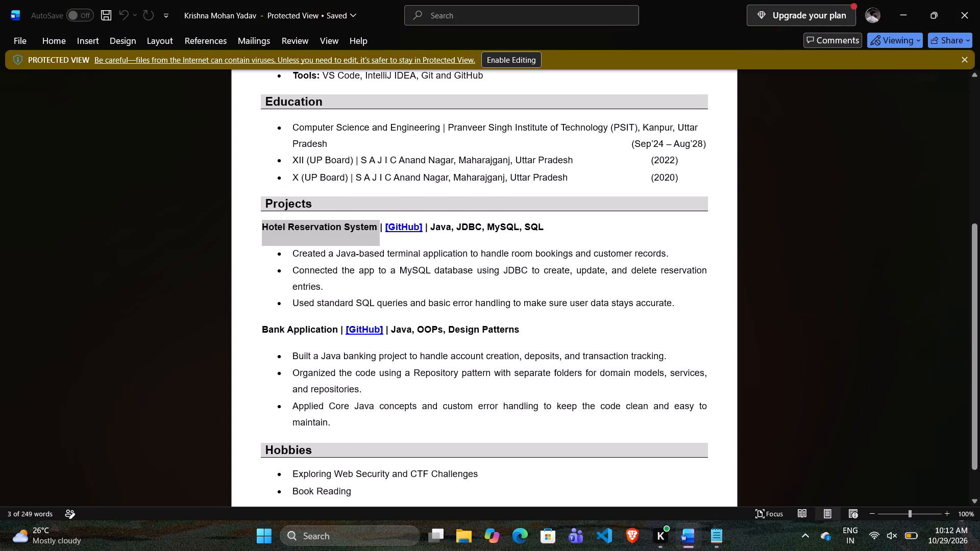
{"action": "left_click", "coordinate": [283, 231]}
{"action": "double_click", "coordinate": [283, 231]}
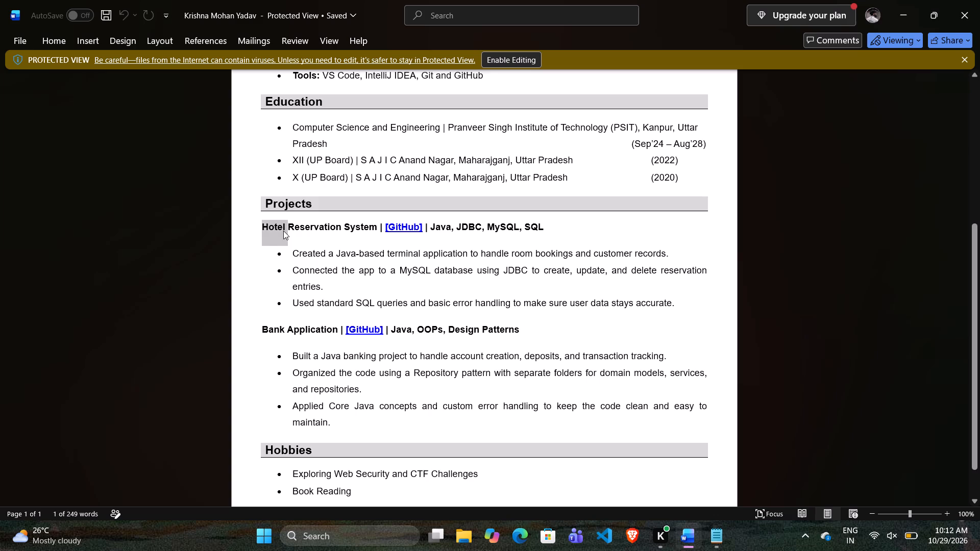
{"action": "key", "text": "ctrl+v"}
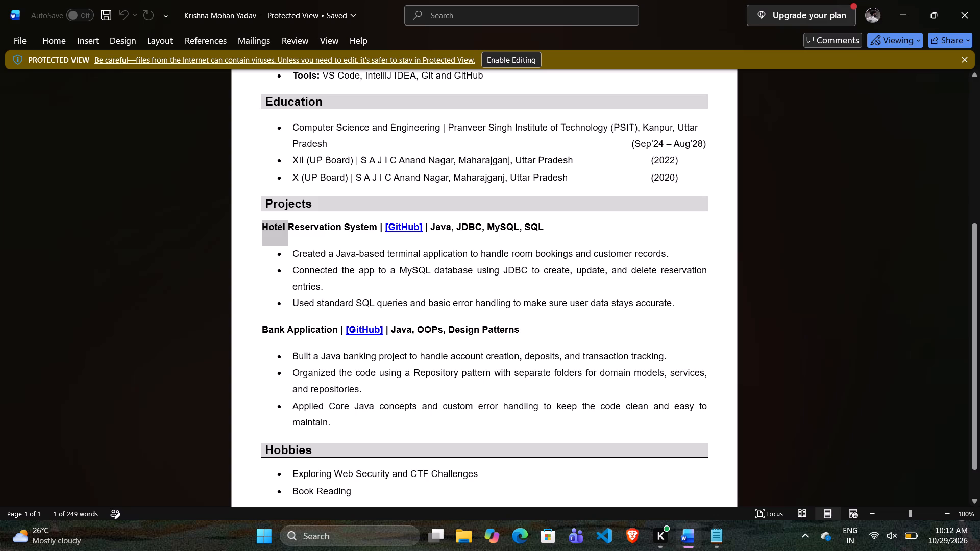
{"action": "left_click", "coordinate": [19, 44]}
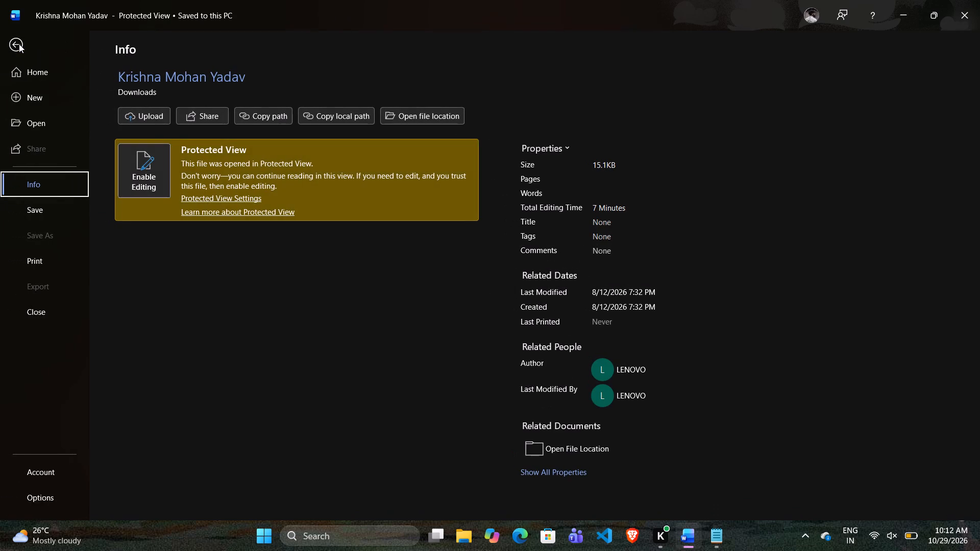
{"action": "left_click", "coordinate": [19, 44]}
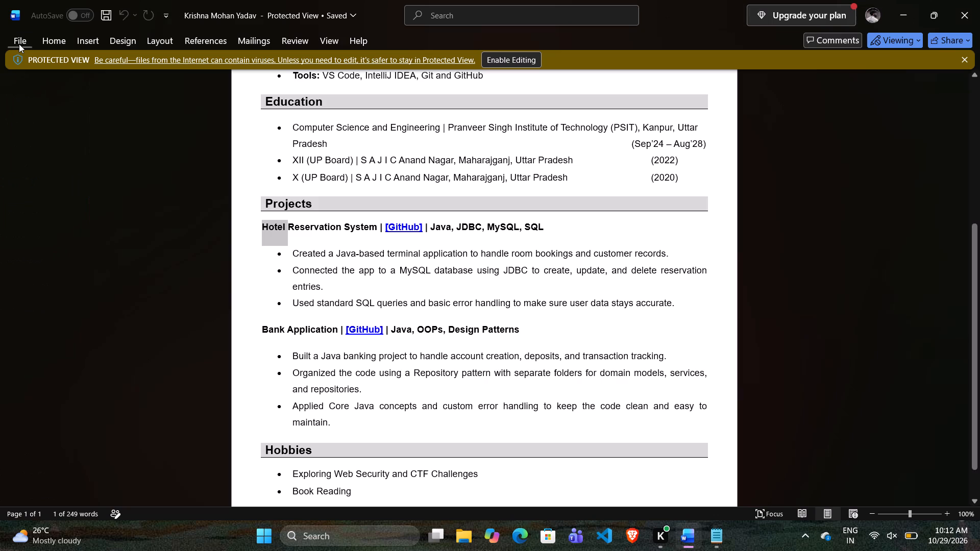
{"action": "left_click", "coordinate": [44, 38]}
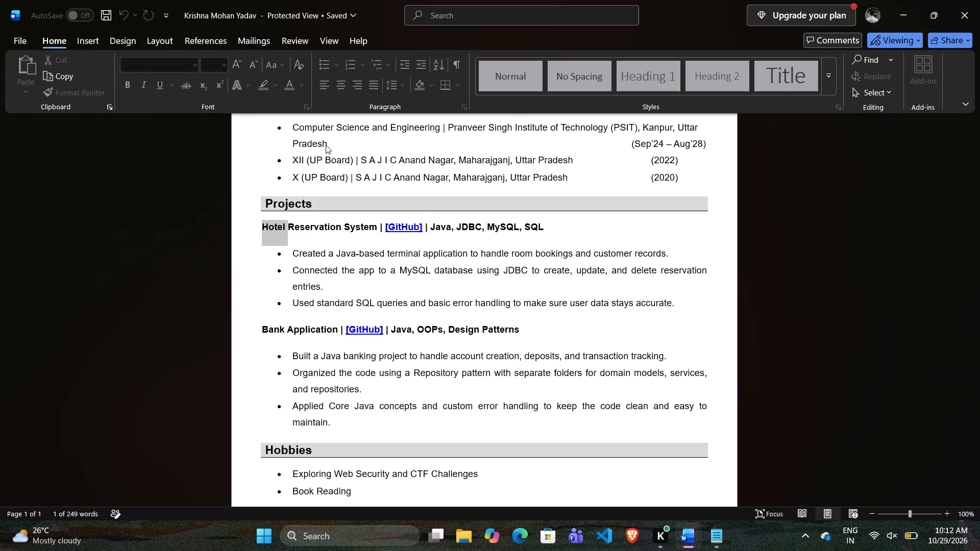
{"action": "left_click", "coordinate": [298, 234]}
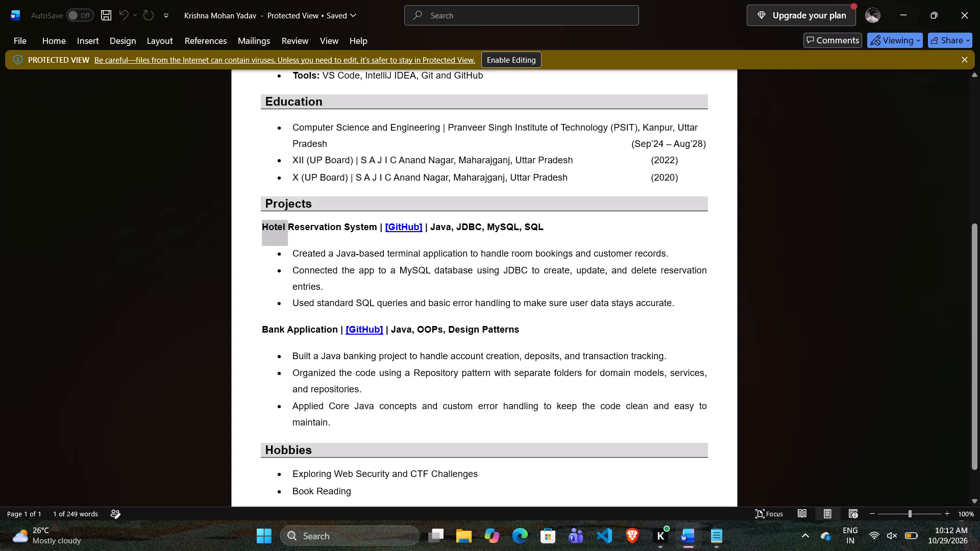
Enable editing of the résumé that is open in Protected View.
{"action": "left_click", "coordinate": [511, 64]}
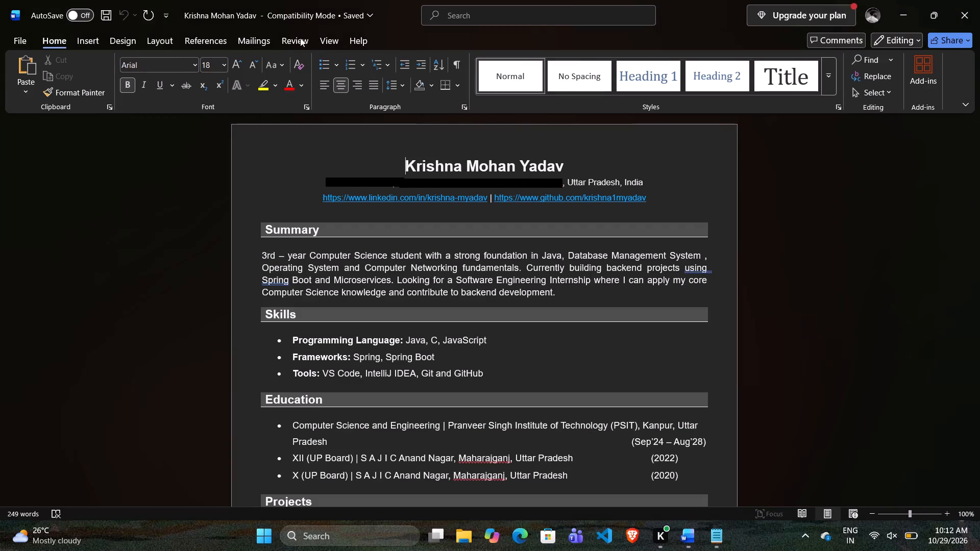
Switch the résumé's page display from dark to a light page color.
{"action": "left_click", "coordinate": [329, 36]}
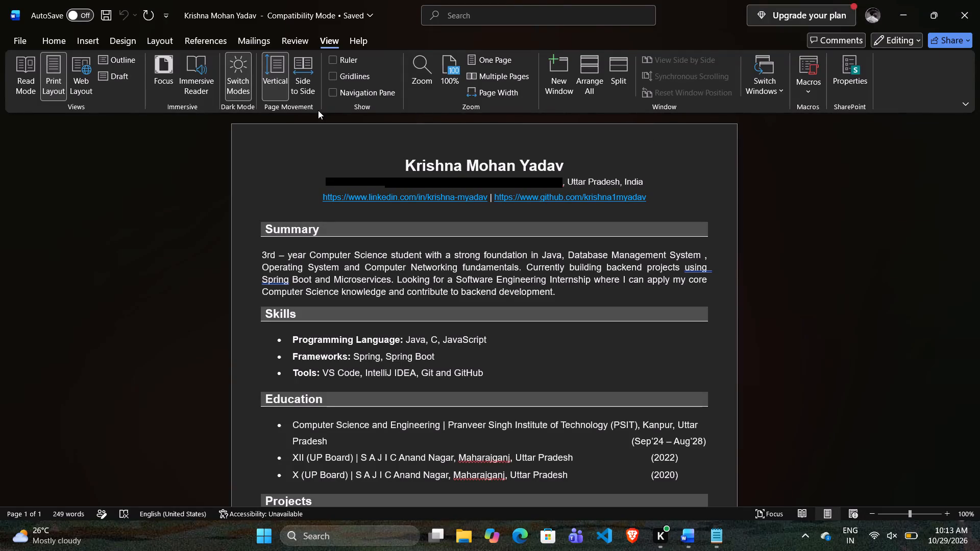
{"action": "left_click", "coordinate": [241, 82]}
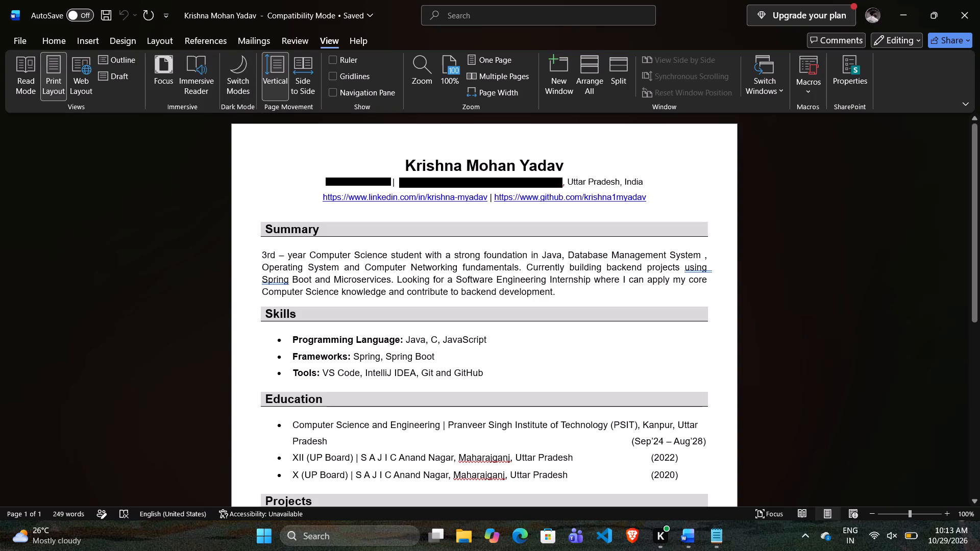
Copy "Journal Application" from the Notepad note and replace the "Hotel Reservation System" title in Word with it, keeping a space before the separator.
{"action": "scroll", "coordinate": [257, 183], "scroll_direction": "up", "scroll_amount": 2}
{"action": "scroll", "coordinate": [257, 183], "scroll_direction": "down", "scroll_amount": 2}
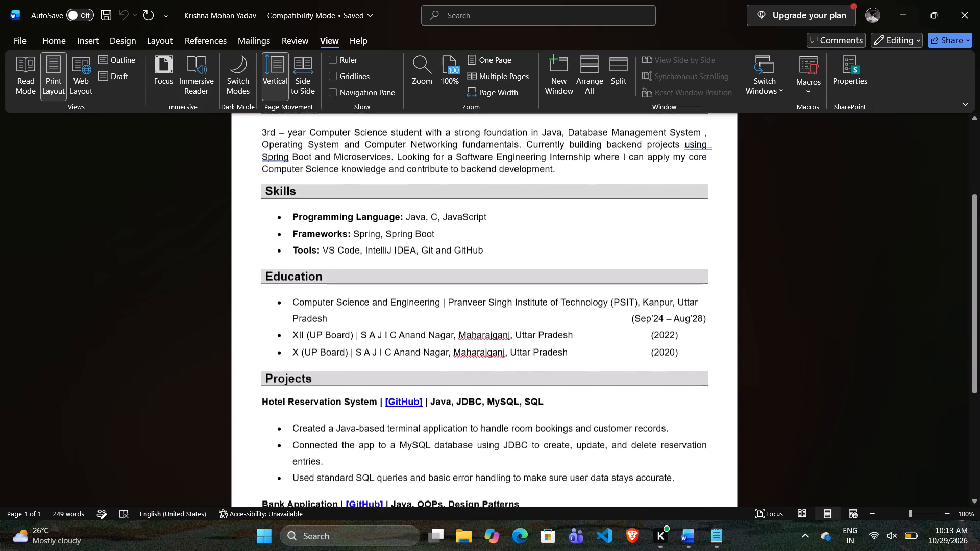
{"action": "scroll", "coordinate": [257, 183], "scroll_direction": "down", "scroll_amount": 3}
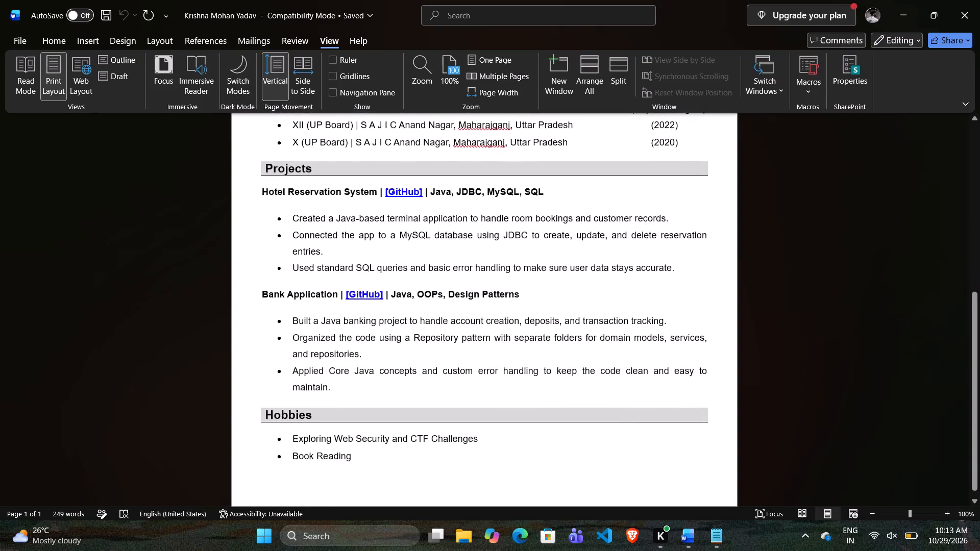
{"action": "scroll", "coordinate": [257, 183], "scroll_direction": "down", "scroll_amount": 1}
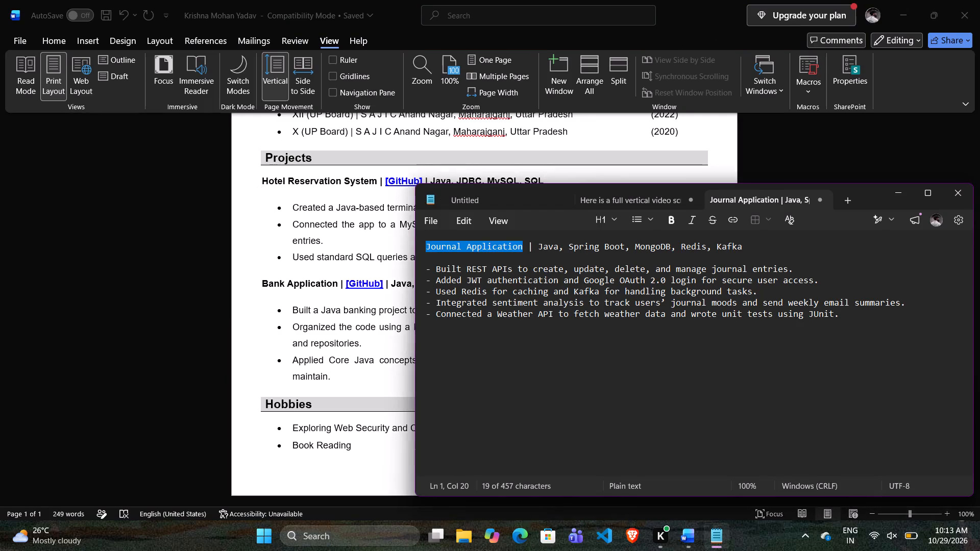
{"action": "right_click", "coordinate": [461, 248]}
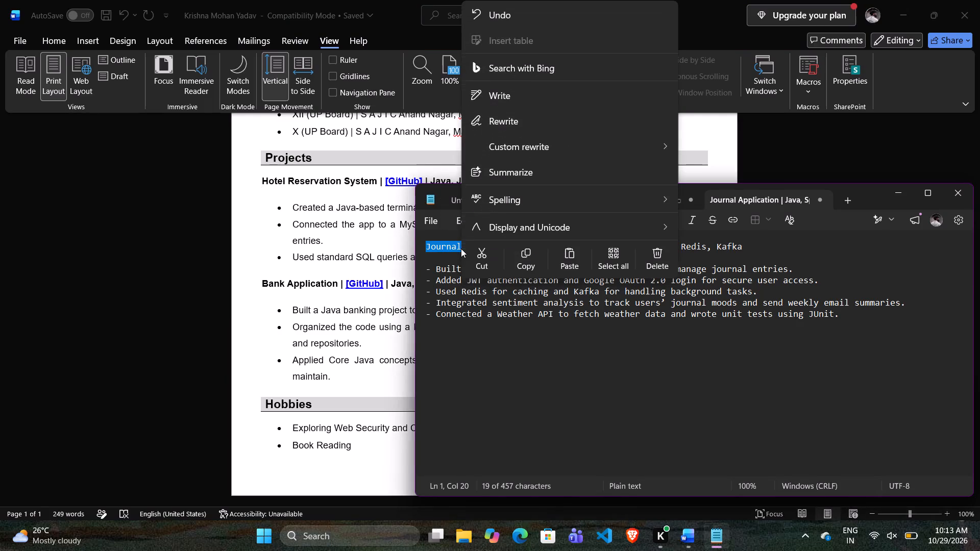
{"action": "left_click", "coordinate": [528, 253]}
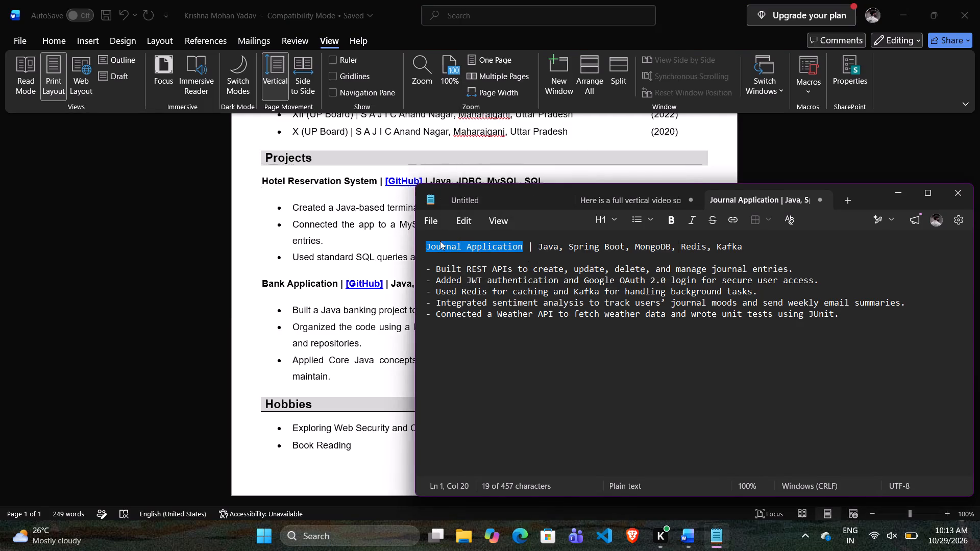
{"action": "left_click", "coordinate": [377, 182]}
{"action": "left_click", "coordinate": [377, 182]}
{"action": "left_click_drag", "start_coordinate": [377, 182], "coordinate": [328, 178]}
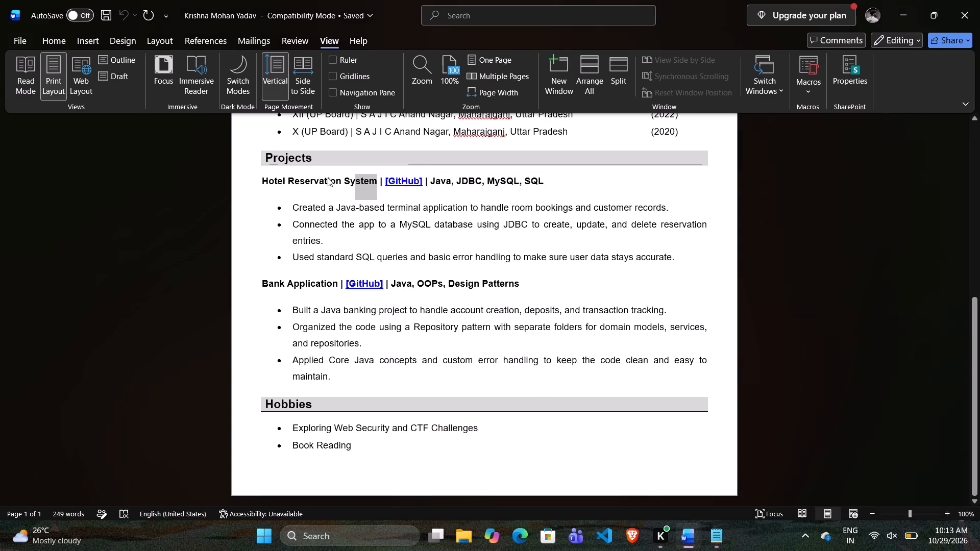
{"action": "left_click_drag", "start_coordinate": [328, 178], "coordinate": [266, 175]}
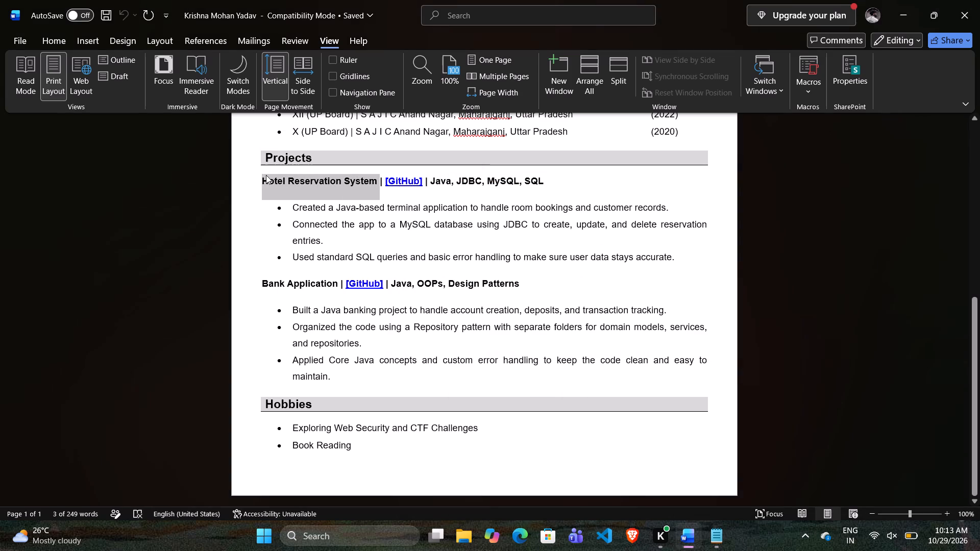
{"action": "key", "text": "ctrl+v"}
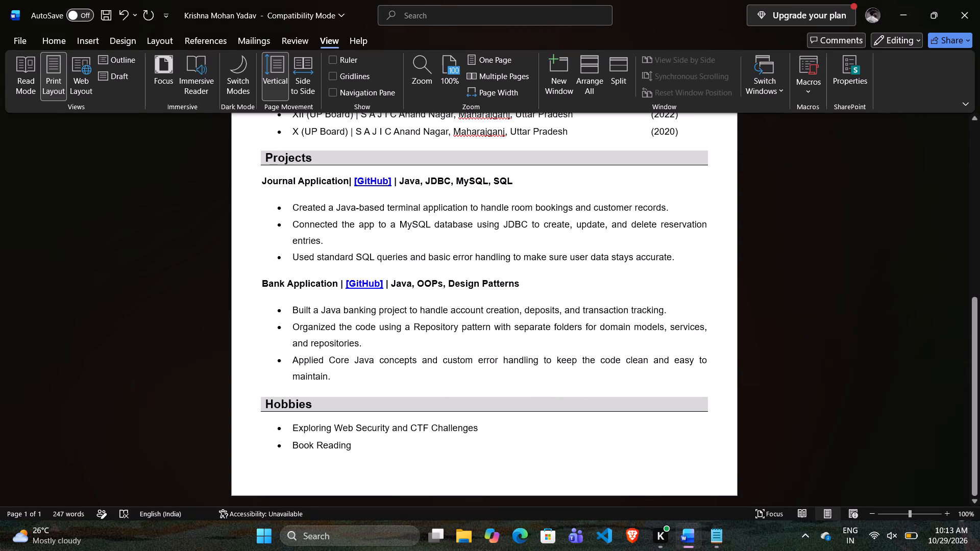
{"action": "key", "text": "space"}
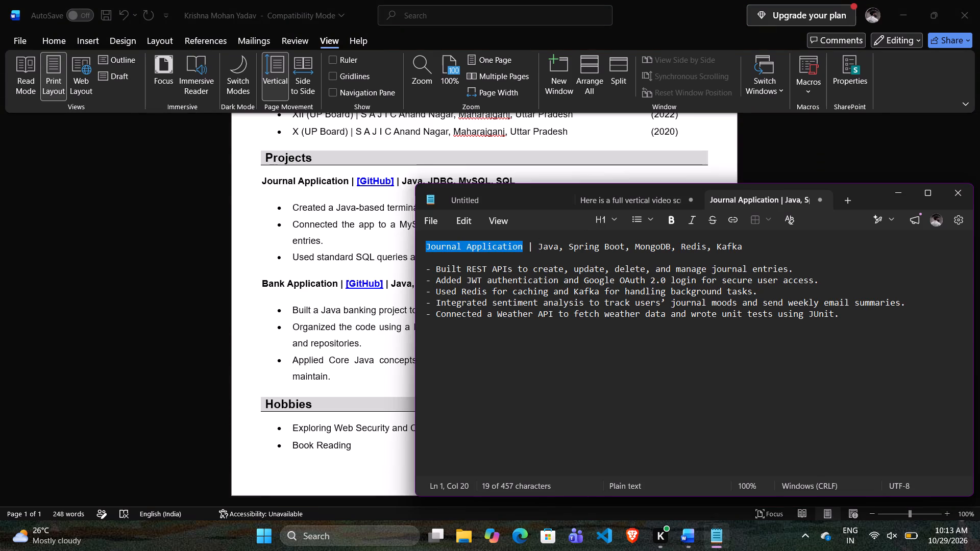
Replace the Journal Application technologies in Word with "Java, Spring Boot, MongoDB, Redis, Kafka" copied from the Notepad note.
{"action": "left_click_drag", "start_coordinate": [538, 248], "coordinate": [738, 243]}
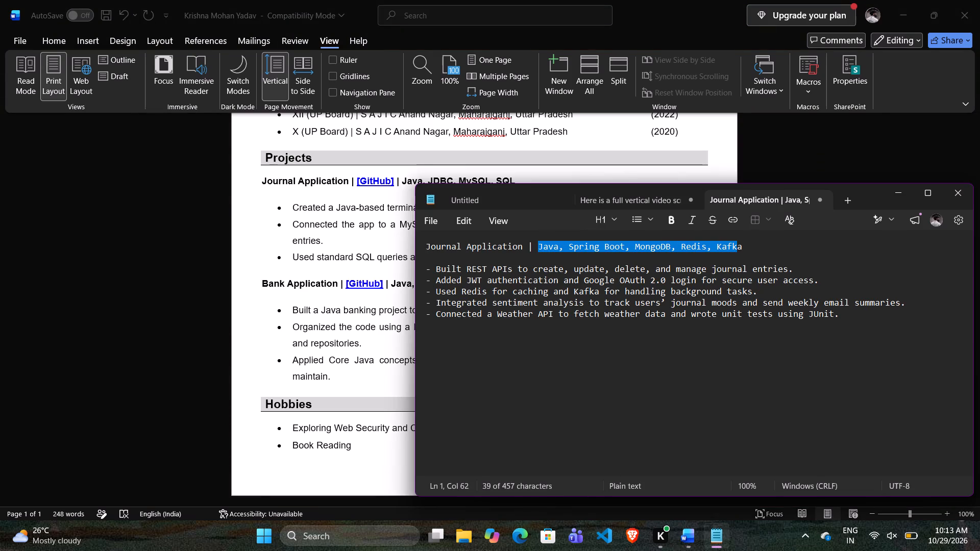
{"action": "left_click_drag", "start_coordinate": [738, 243], "coordinate": [742, 244]}
{"action": "key", "text": "ctrl+c"}
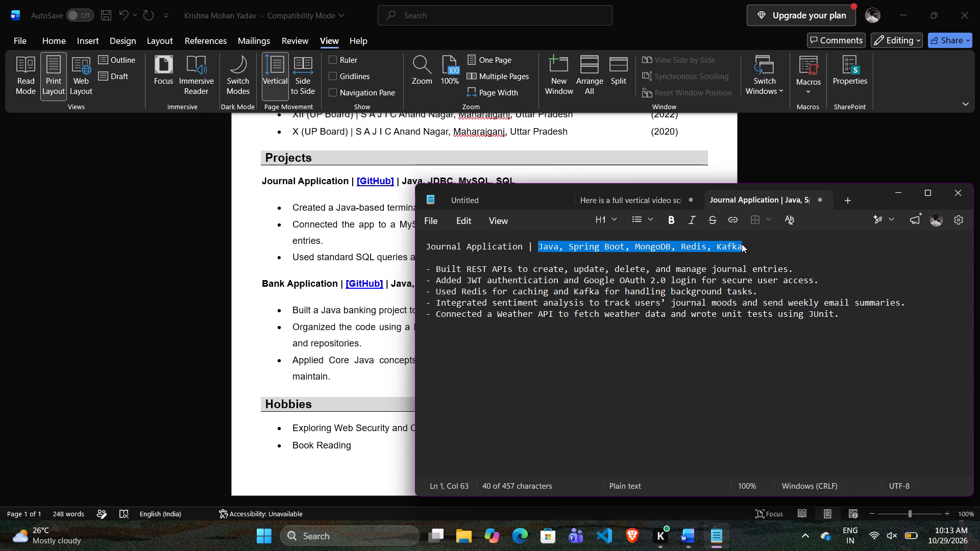
{"action": "left_click", "coordinate": [403, 247]}
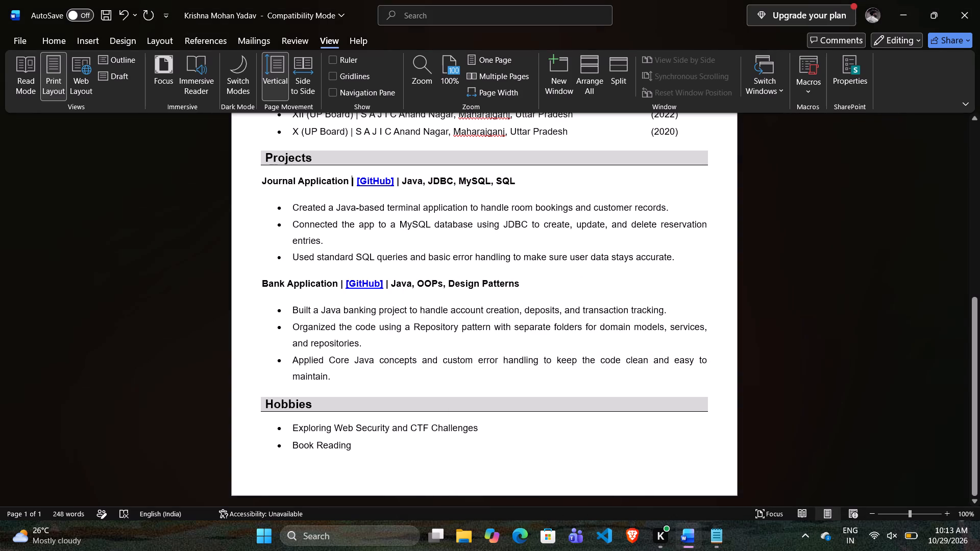
{"action": "left_click_drag", "start_coordinate": [400, 183], "coordinate": [490, 168]}
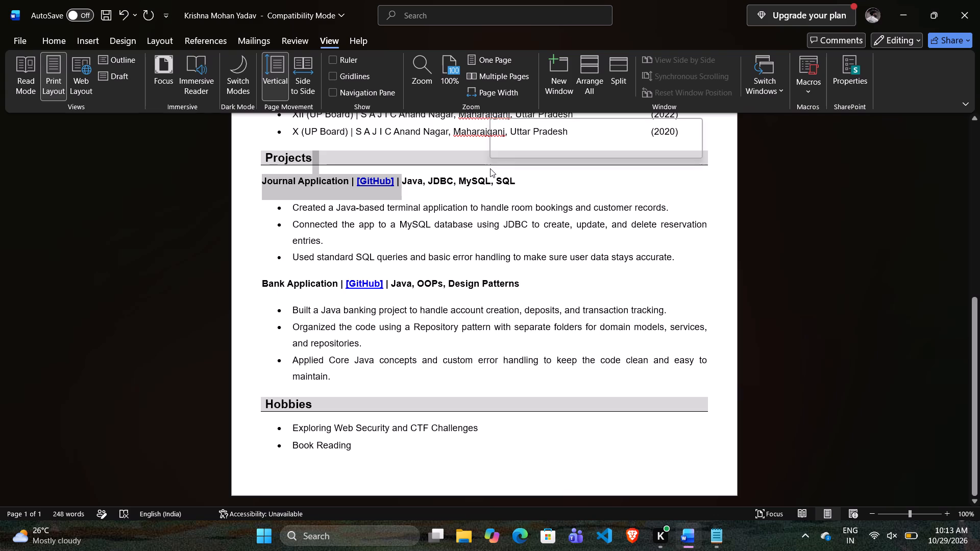
{"action": "left_click_drag", "start_coordinate": [437, 176], "coordinate": [403, 180]}
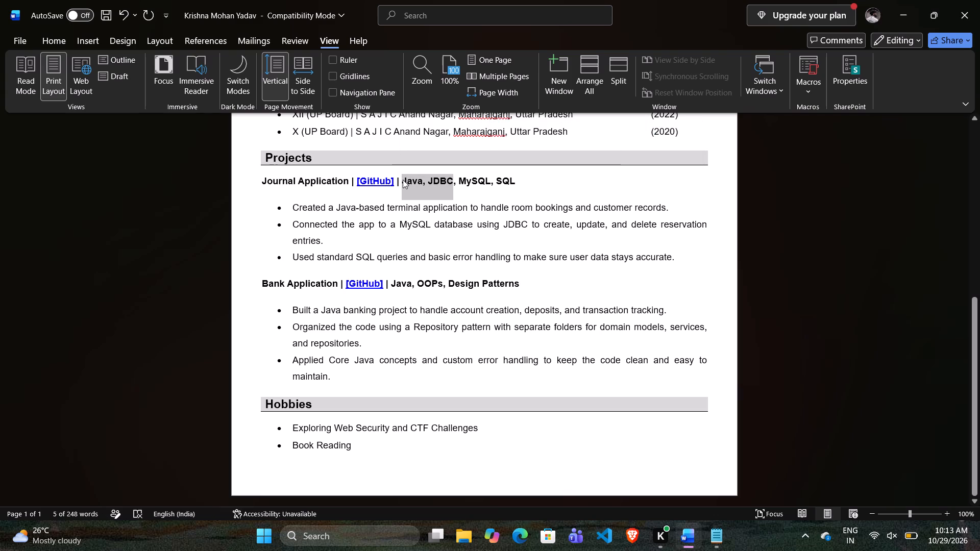
{"action": "left_click", "coordinate": [403, 180]}
{"action": "left_click_drag", "start_coordinate": [403, 180], "coordinate": [500, 171]}
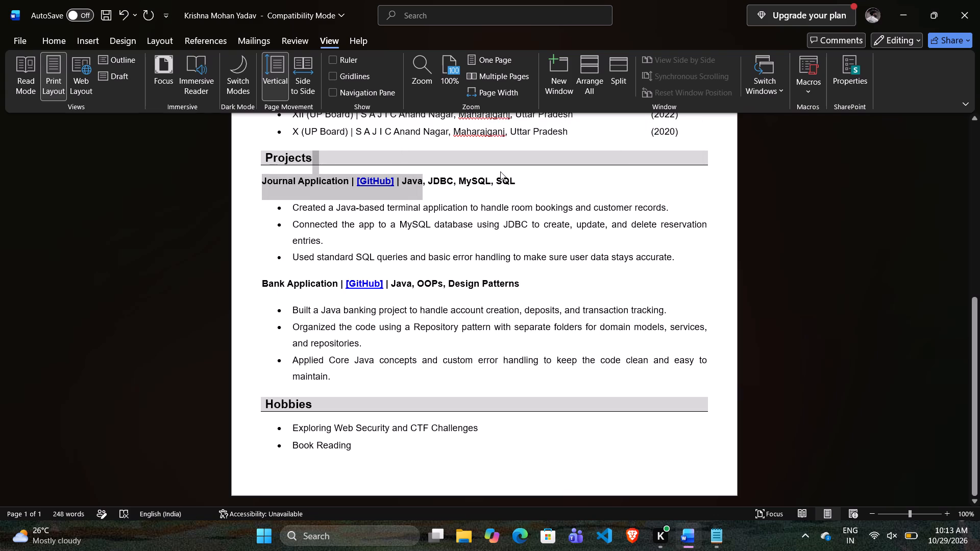
{"action": "left_click_drag", "start_coordinate": [500, 171], "coordinate": [518, 180]}
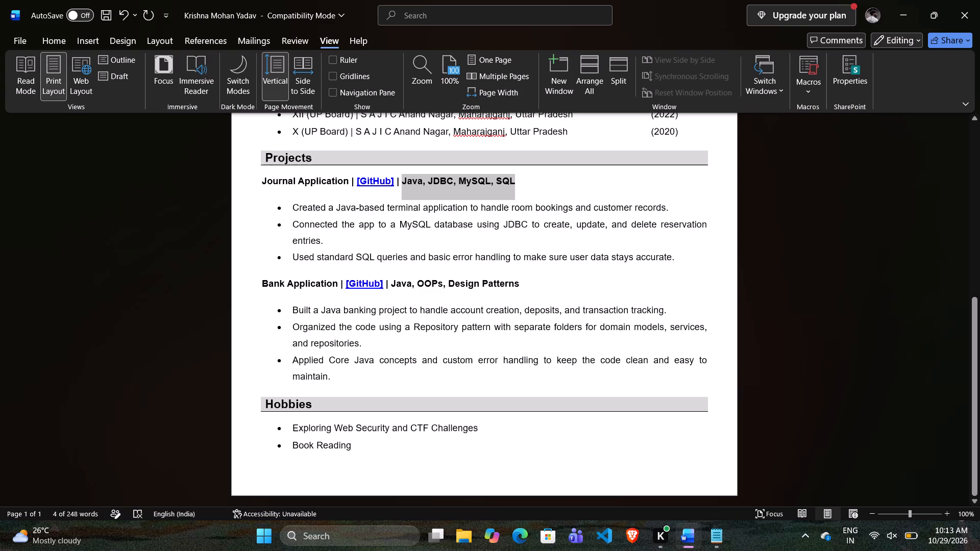
{"action": "key", "text": "ctrl+v"}
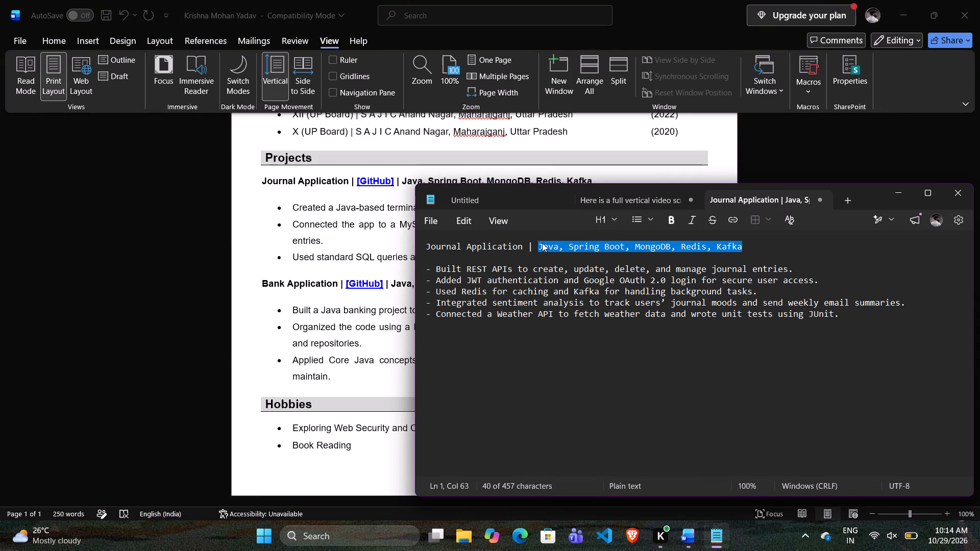
Replace the first Journal Application bullet in Word with Notepad's "Built REST APIs to create, update, delete, and manage journal entries.".
{"action": "left_click_drag", "start_coordinate": [435, 270], "coordinate": [797, 270]}
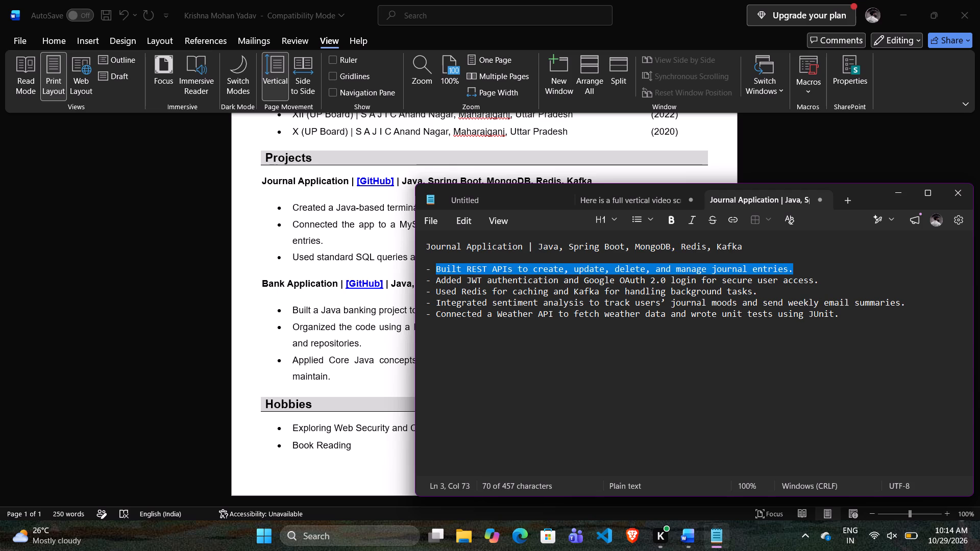
{"action": "key", "text": "ctrl+c"}
{"action": "left_click", "coordinate": [299, 212]}
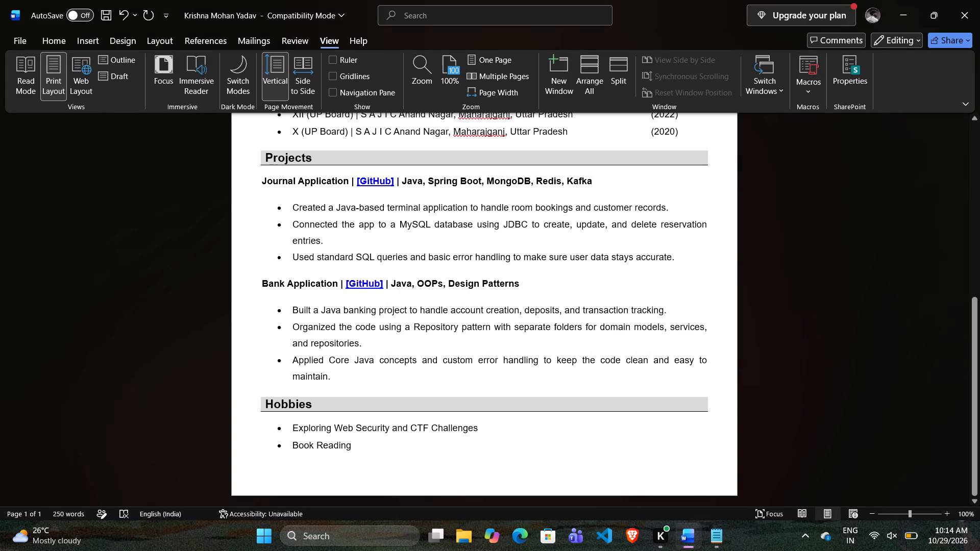
{"action": "left_click_drag", "start_coordinate": [292, 208], "coordinate": [653, 217]}
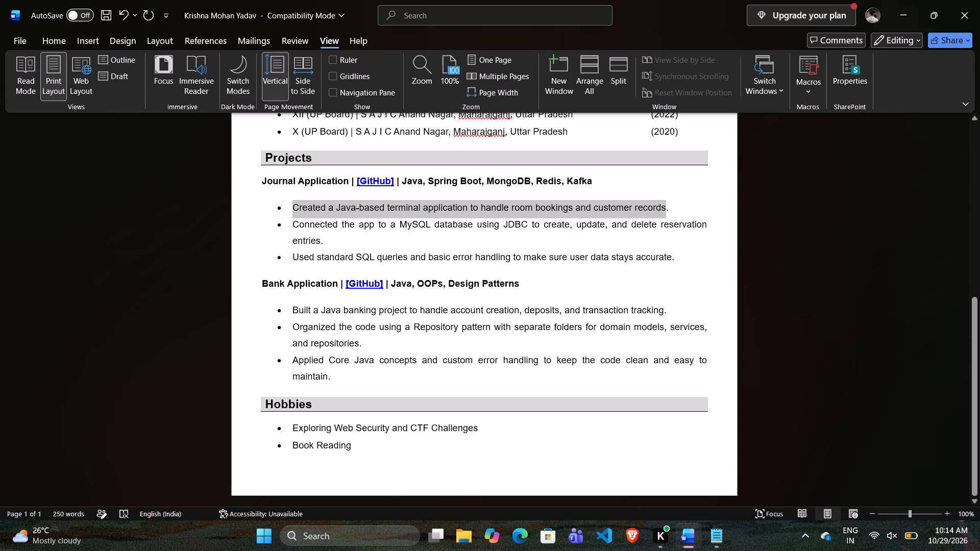
{"action": "left_click_drag", "start_coordinate": [653, 217], "coordinate": [669, 212]}
{"action": "left_click_drag", "start_coordinate": [669, 212], "coordinate": [669, 212]}
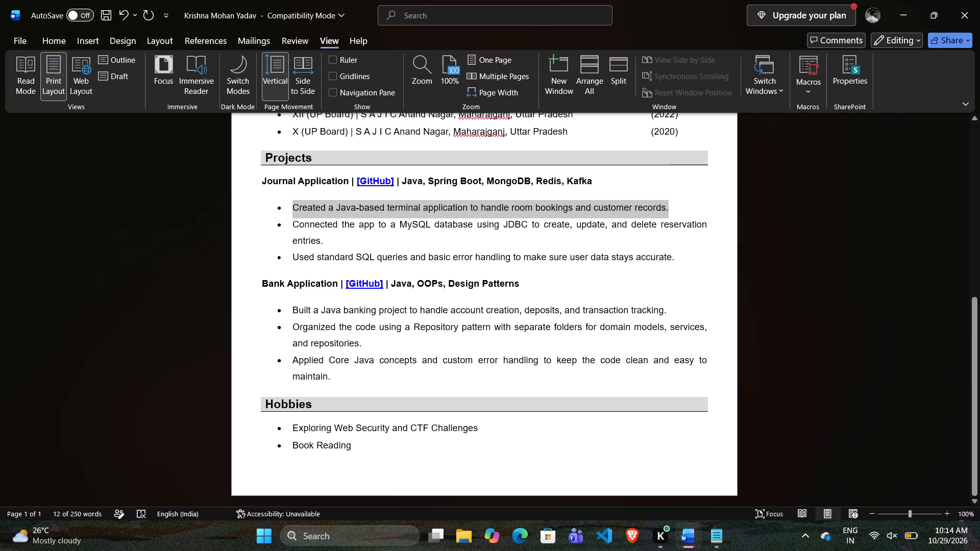
{"action": "key", "text": "ctrl+v"}
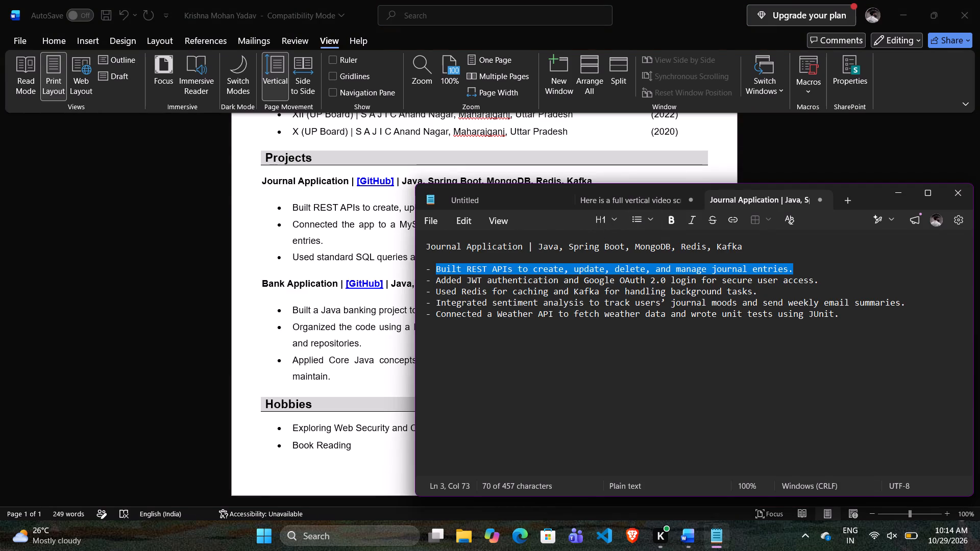
Replace the second Journal Application bullet in Word with Notepad's "Added JWT authentication and Google OAuth 2.0 login for secure user access.".
{"action": "left_click_drag", "start_coordinate": [435, 278], "coordinate": [674, 269]}
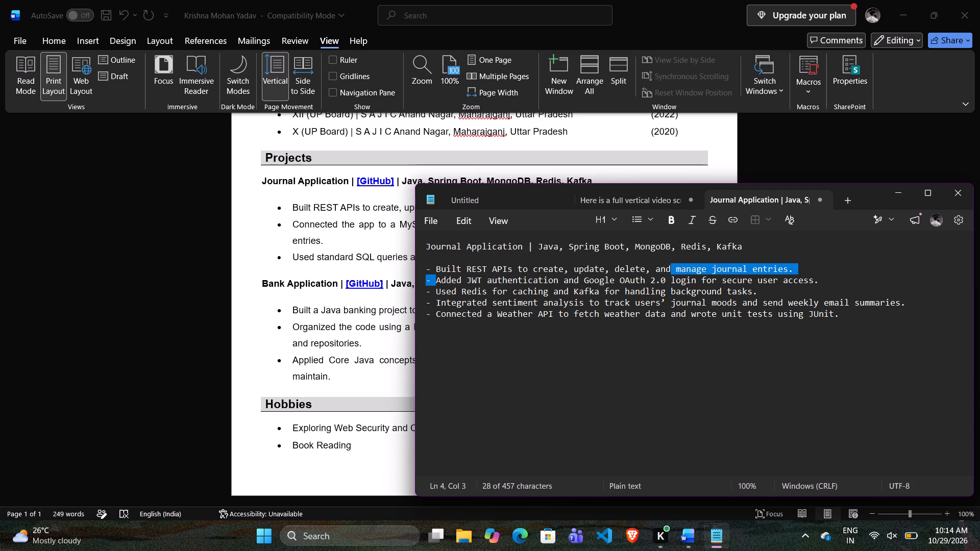
{"action": "left_click_drag", "start_coordinate": [674, 269], "coordinate": [829, 286]}
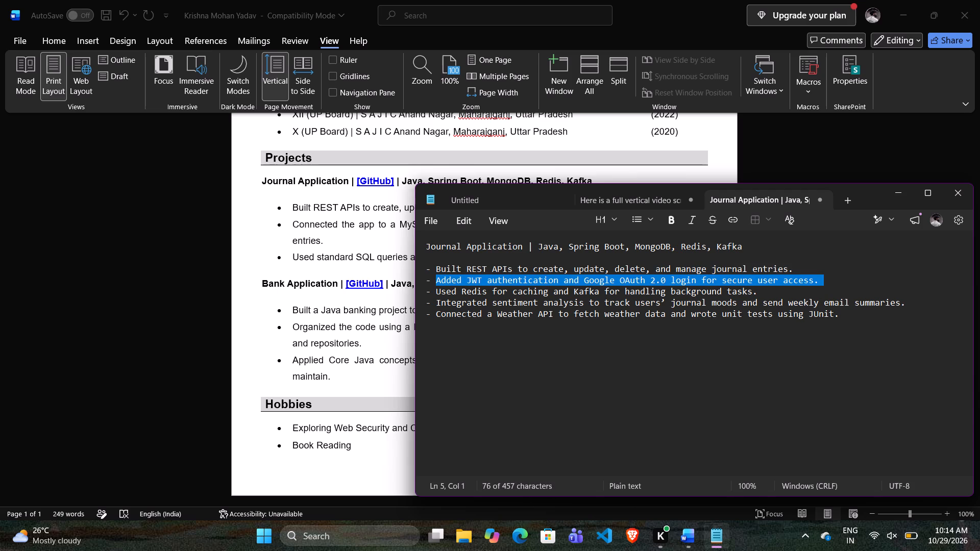
{"action": "left_click_drag", "start_coordinate": [829, 286], "coordinate": [819, 278]}
{"action": "key", "text": "ctrl+c"}
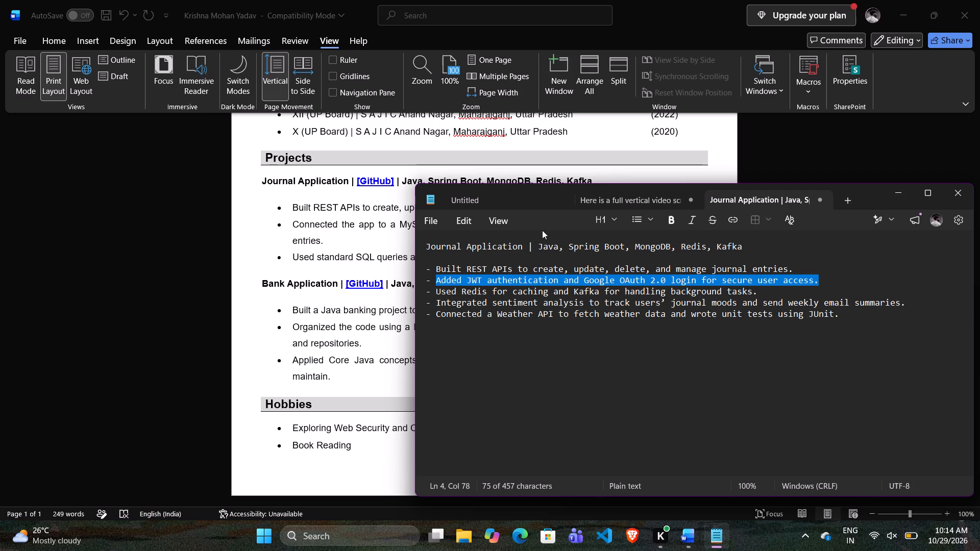
{"action": "left_click", "coordinate": [542, 230]}
{"action": "left_click", "coordinate": [405, 254]}
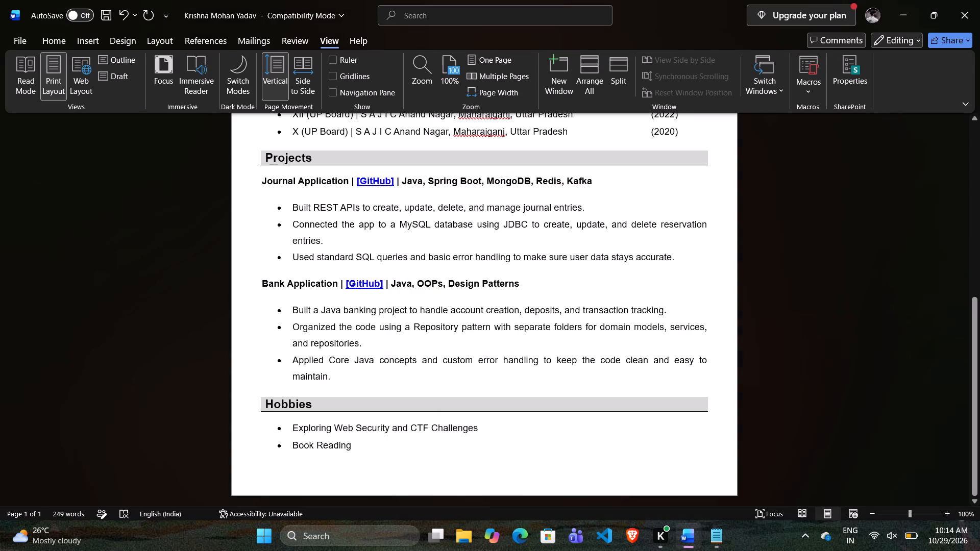
{"action": "left_click_drag", "start_coordinate": [292, 225], "coordinate": [494, 261]}
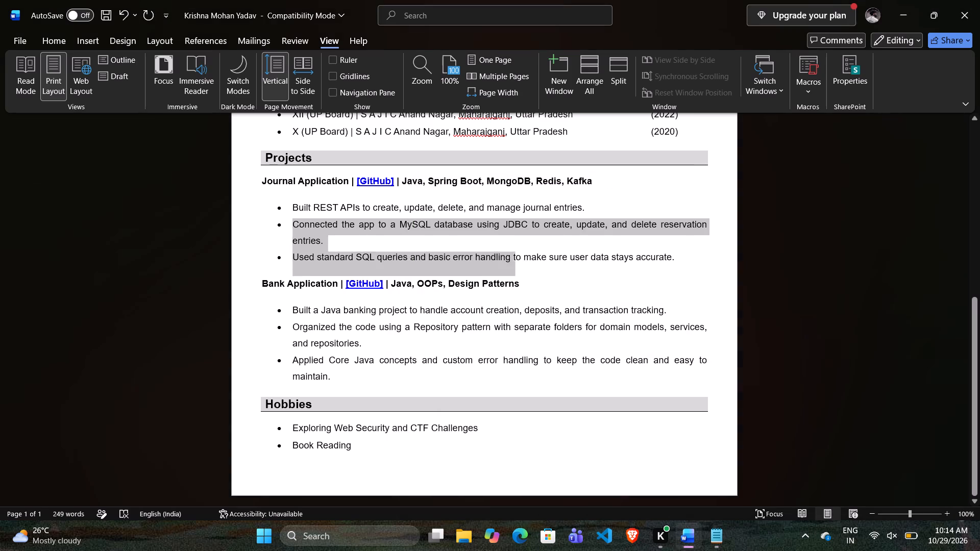
{"action": "left_click_drag", "start_coordinate": [494, 261], "coordinate": [325, 239]}
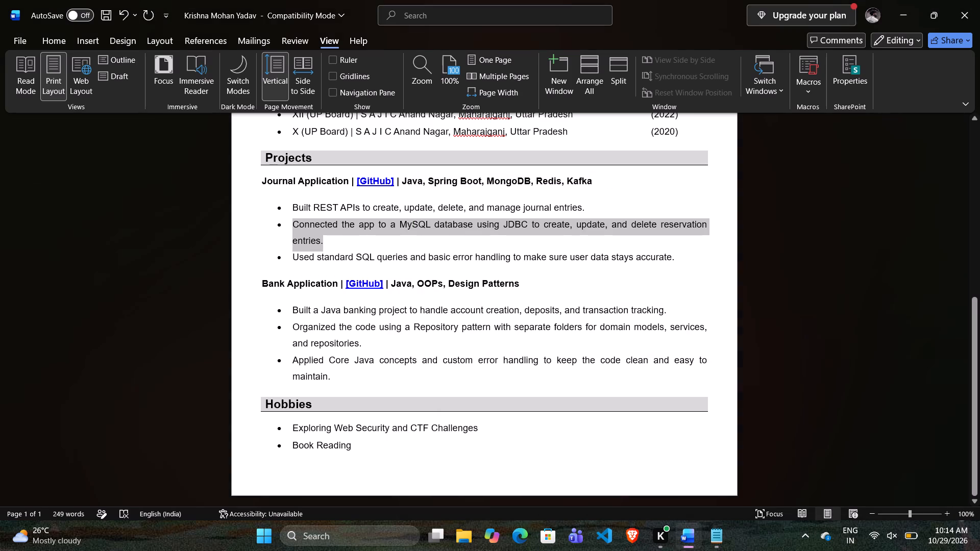
{"action": "left_click_drag", "start_coordinate": [325, 239], "coordinate": [325, 238]}
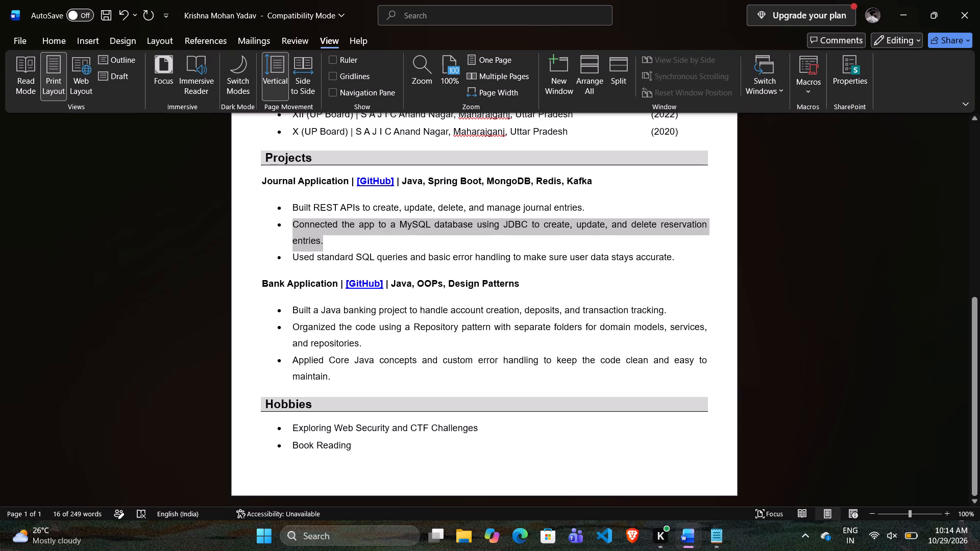
{"action": "key", "text": "ctrl+v"}
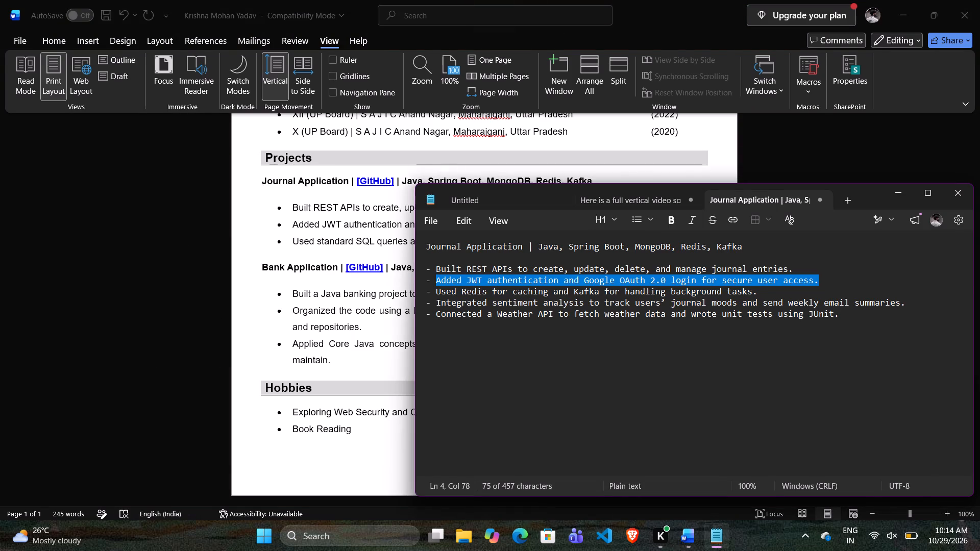
Replace the third Journal Application bullet's text in Word with Notepad's "Used Redis for caching and Kafka for handling background tasks.", keeping its paragraph break.
{"action": "left_click_drag", "start_coordinate": [435, 292], "coordinate": [760, 291]}
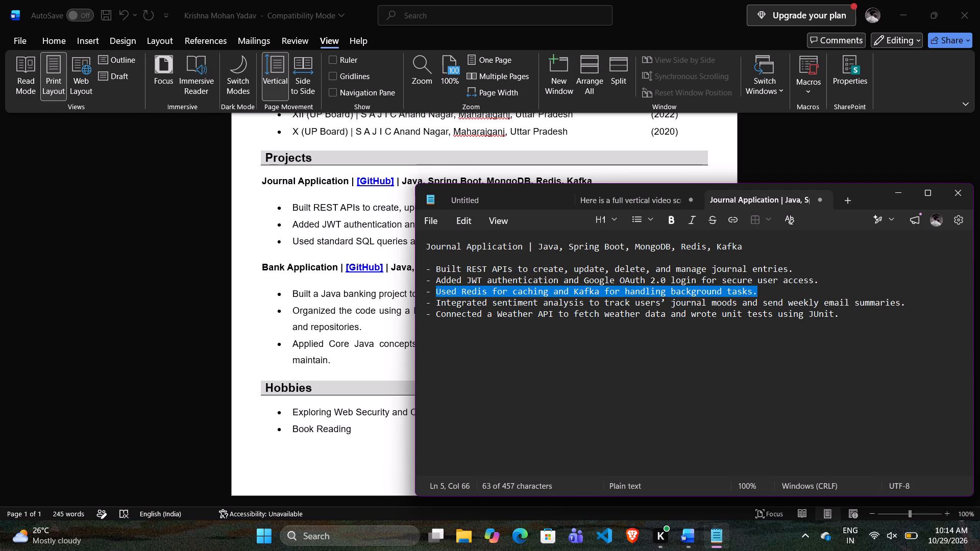
{"action": "key", "text": "ctrl+c"}
{"action": "left_click", "coordinate": [336, 223]}
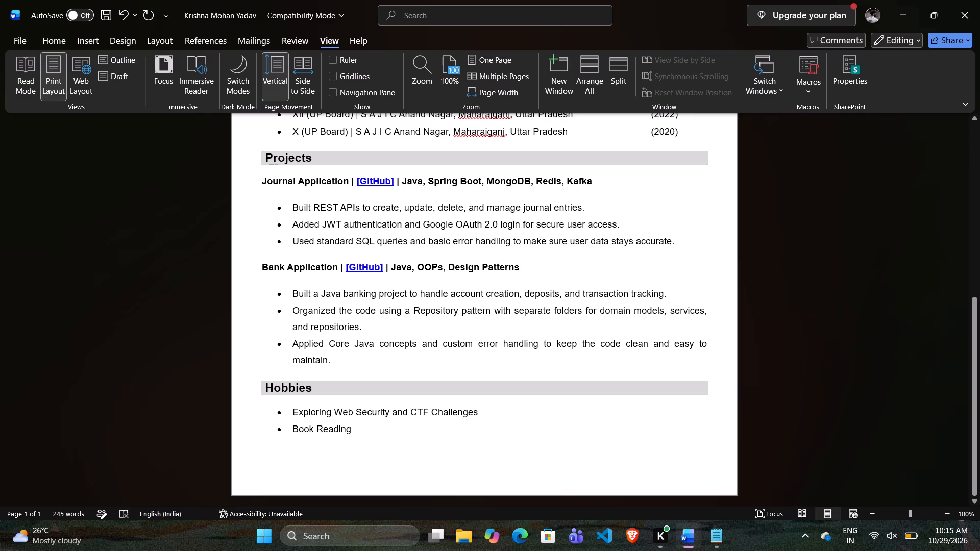
{"action": "left_click_drag", "start_coordinate": [293, 240], "coordinate": [623, 237]}
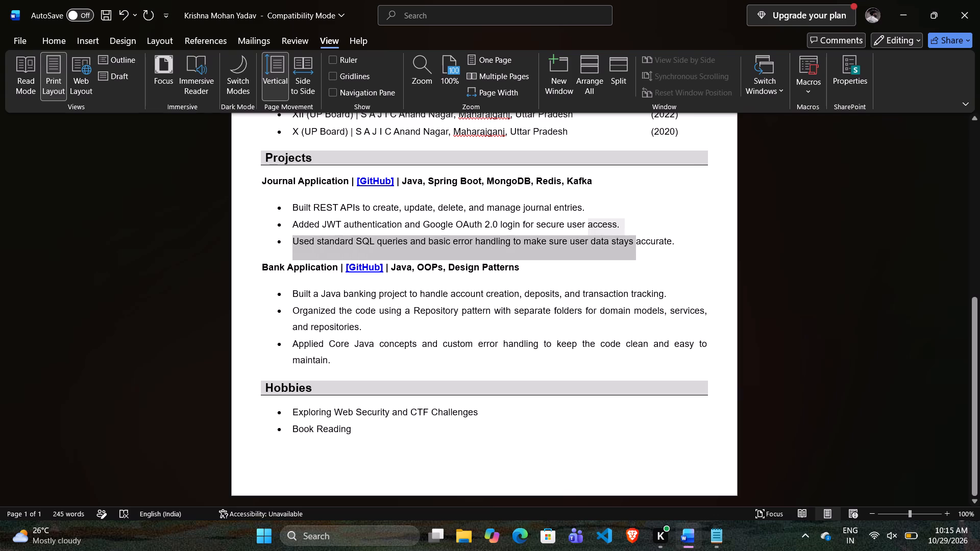
{"action": "left_click_drag", "start_coordinate": [623, 237], "coordinate": [672, 247]}
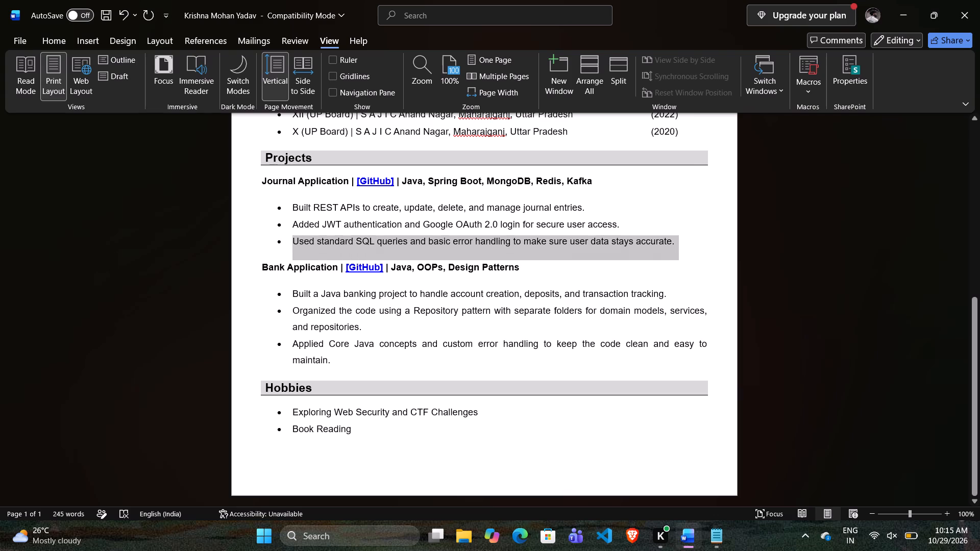
{"action": "left_click_drag", "start_coordinate": [672, 247], "coordinate": [673, 246]}
{"action": "left_click_drag", "start_coordinate": [673, 246], "coordinate": [673, 245]}
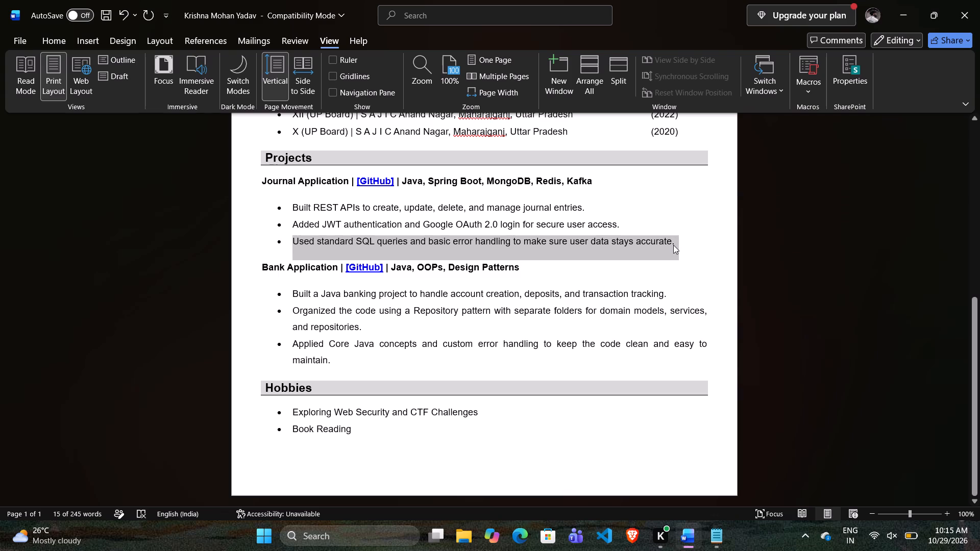
{"action": "key", "text": "ctrl+v"}
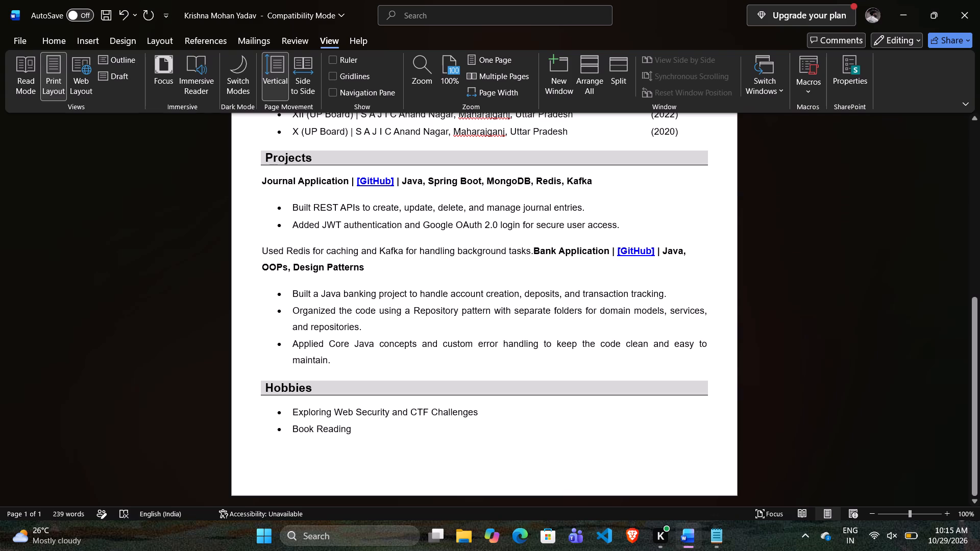
{"action": "key", "text": "ctrl+z"}
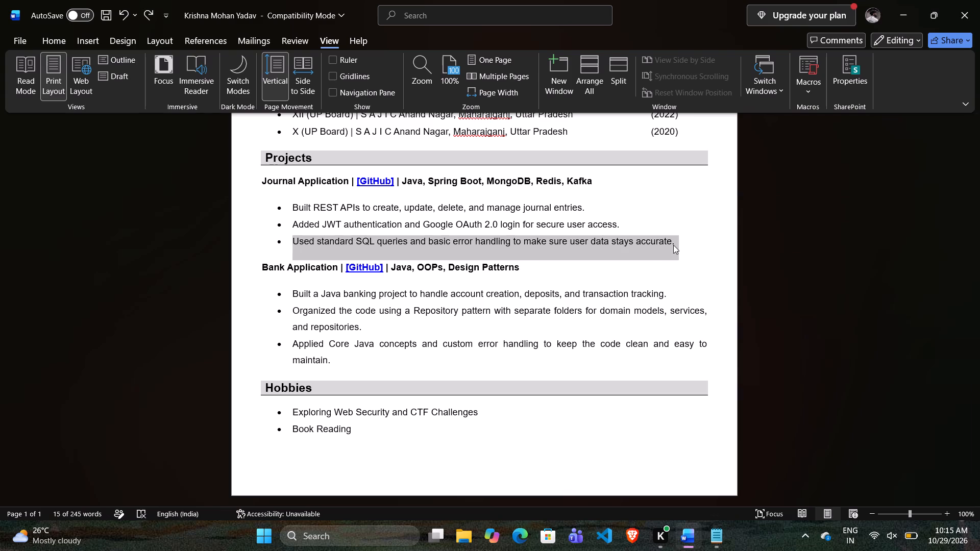
{"action": "key", "text": "shift+Left"}
{"action": "key", "text": "ctrl+v"}
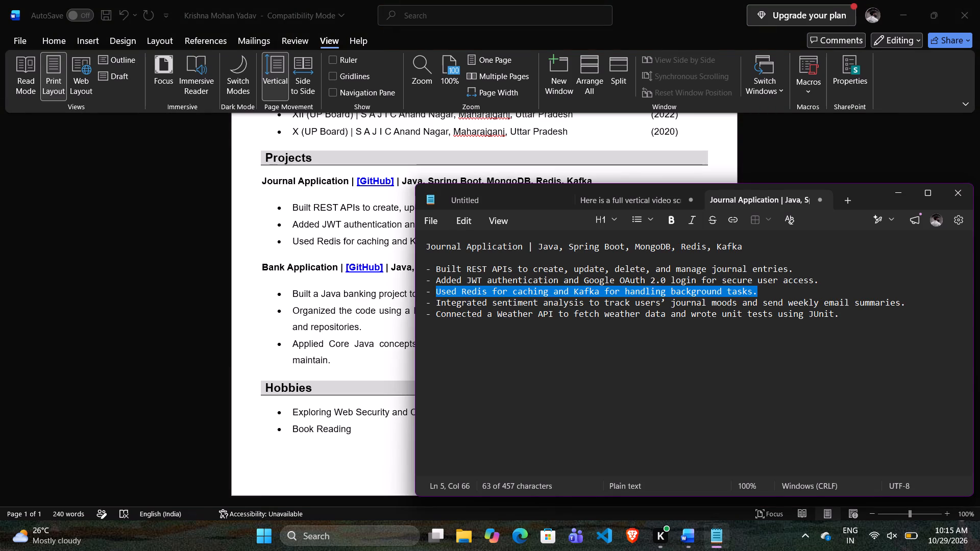
Add a fourth Journal Application bullet in Word with Notepad's "Integrated sentiment analysis to track users’ journal moods and send weekly email summaries.".
{"action": "left_click_drag", "start_coordinate": [433, 301], "coordinate": [642, 294]}
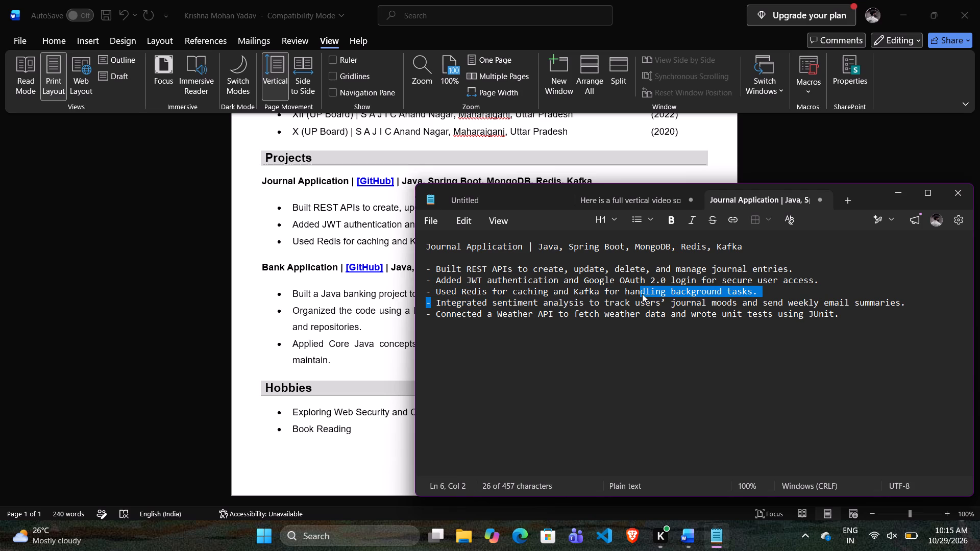
{"action": "left_click", "coordinate": [785, 298]}
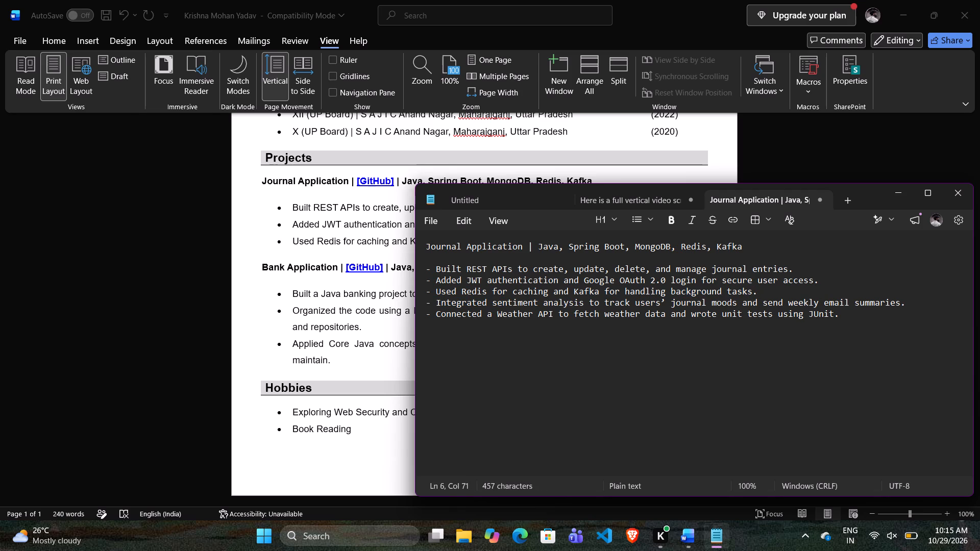
{"action": "left_click_drag", "start_coordinate": [434, 303], "coordinate": [515, 302]}
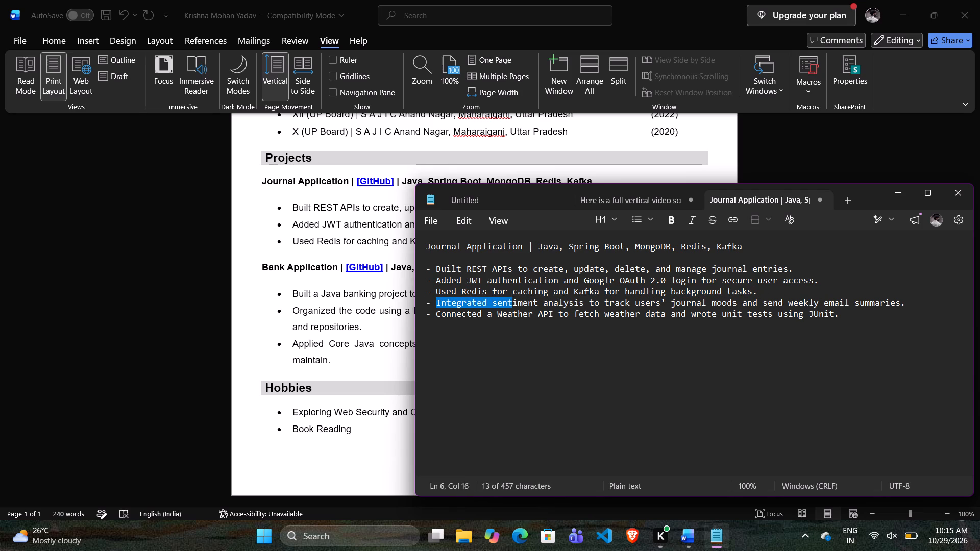
{"action": "left_click_drag", "start_coordinate": [515, 302], "coordinate": [904, 306]}
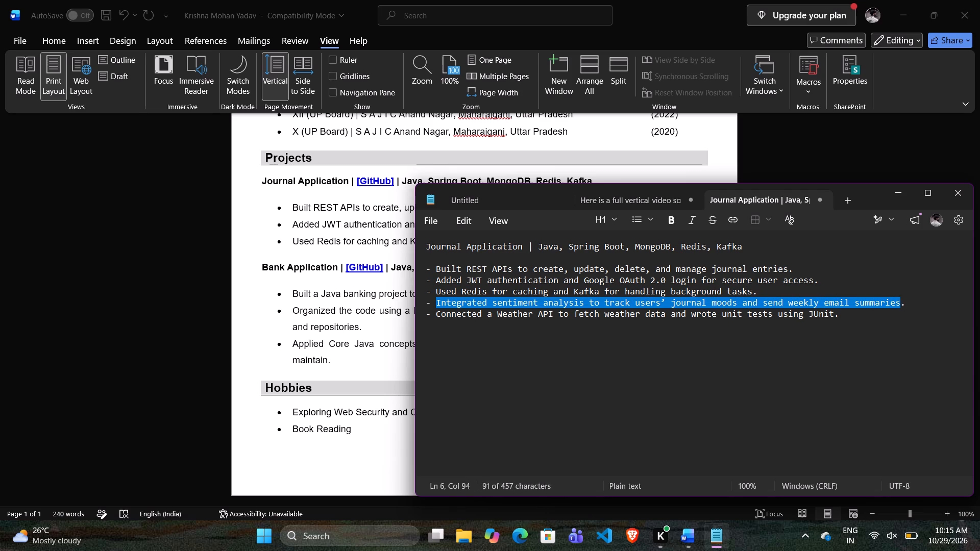
{"action": "left_click_drag", "start_coordinate": [904, 306], "coordinate": [902, 300]}
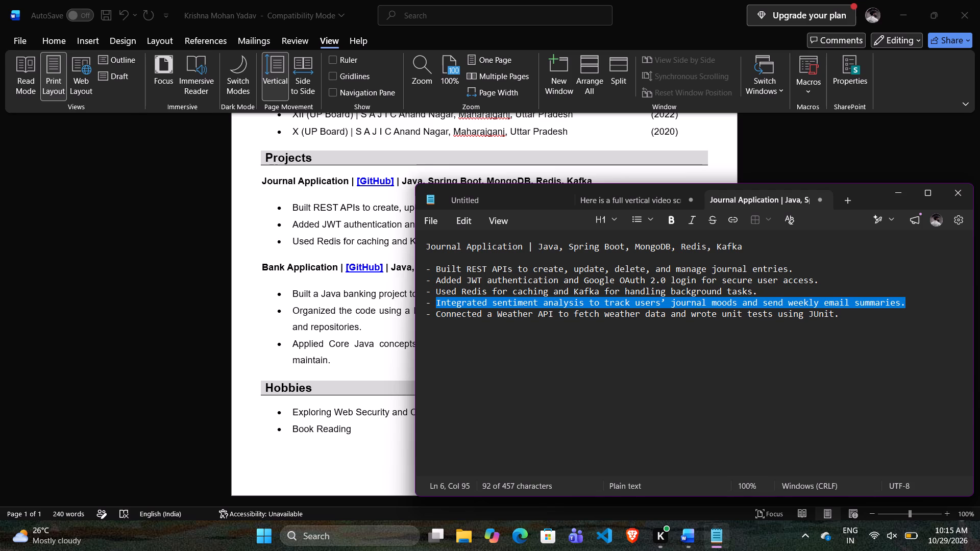
{"action": "key", "text": "ctrl+c"}
{"action": "left_click", "coordinate": [346, 244]}
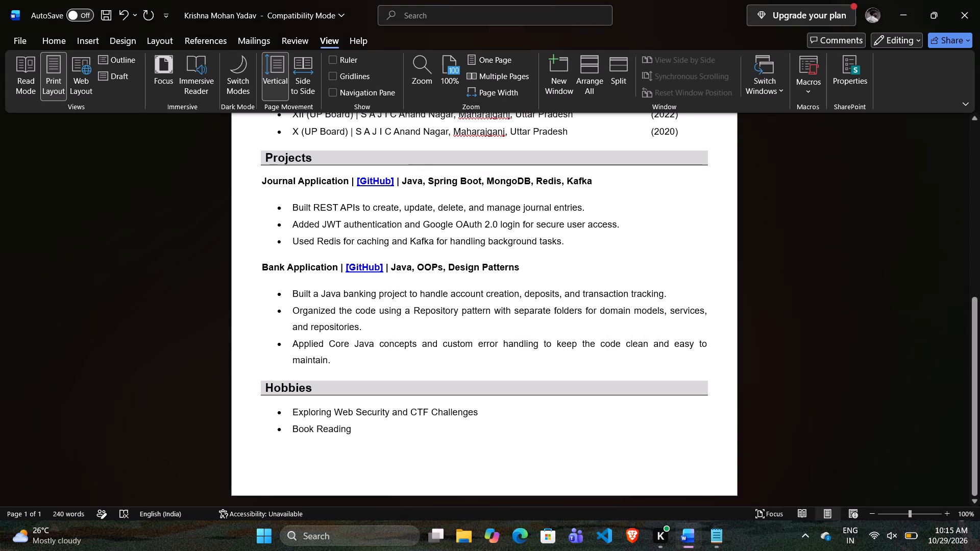
{"action": "key", "text": "Return"}
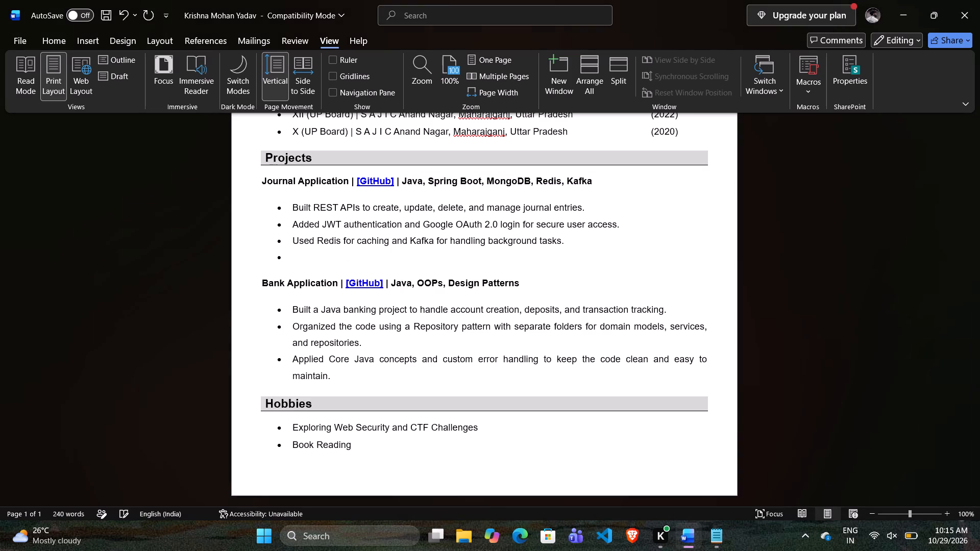
{"action": "key", "text": "ctrl+v"}
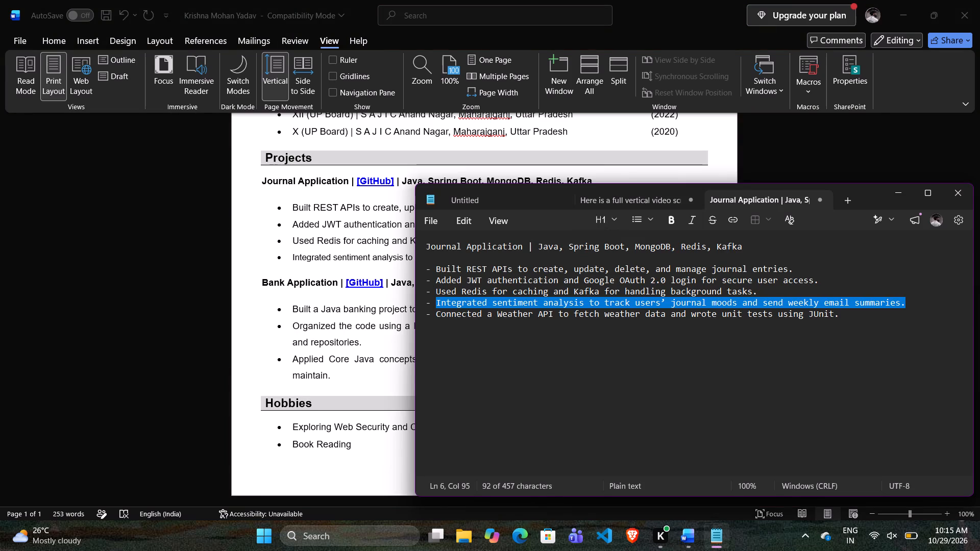
Add a fifth Journal Application bullet in Word with Notepad's "Connected a Weather API to fetch weather data and wrote unit tests using JUnit.".
{"action": "left_click_drag", "start_coordinate": [429, 313], "coordinate": [467, 314]}
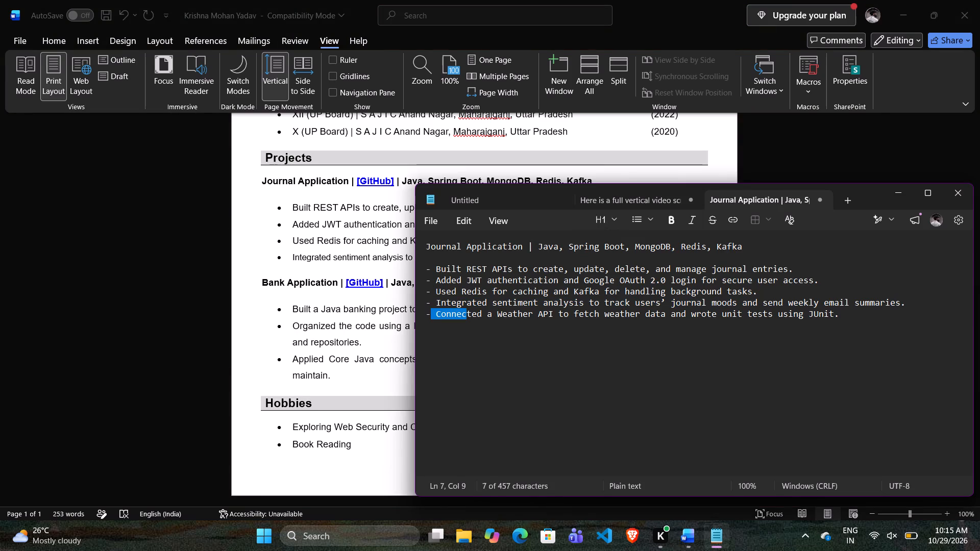
{"action": "left_click", "coordinate": [467, 314]}
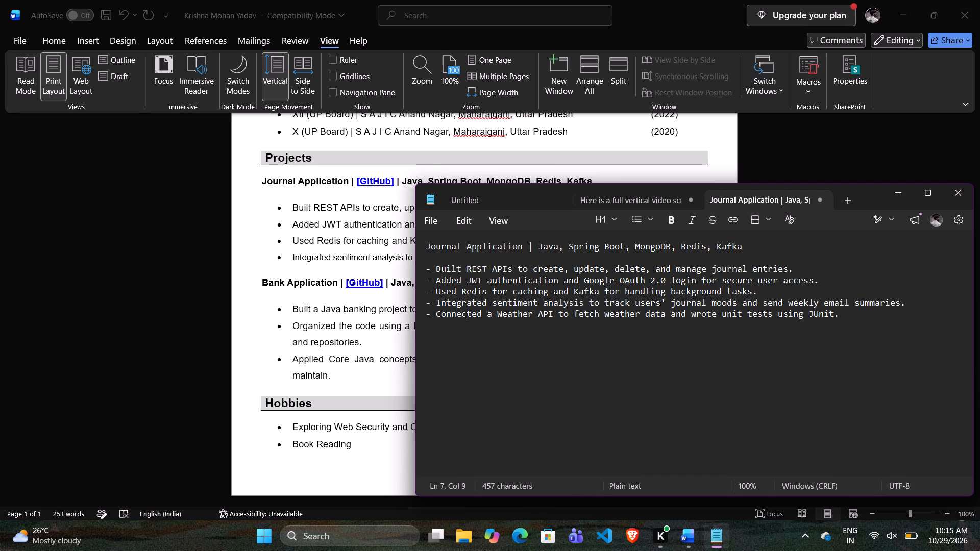
{"action": "left_click_drag", "start_coordinate": [435, 316], "coordinate": [852, 314]}
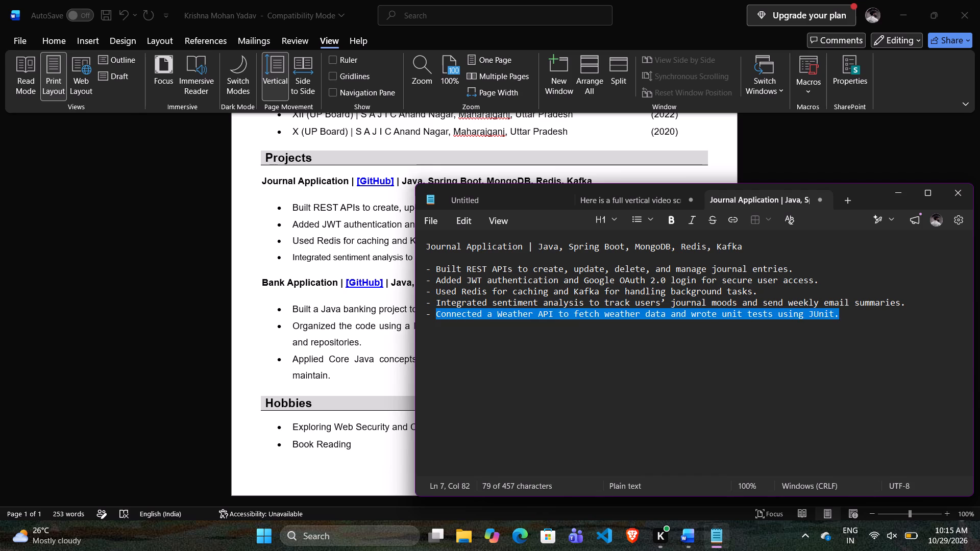
{"action": "left_click_drag", "start_coordinate": [852, 314], "coordinate": [841, 314]}
{"action": "left_click_drag", "start_coordinate": [841, 314], "coordinate": [841, 314]}
{"action": "key", "text": "ctrl+c"}
{"action": "left_click", "coordinate": [342, 244]}
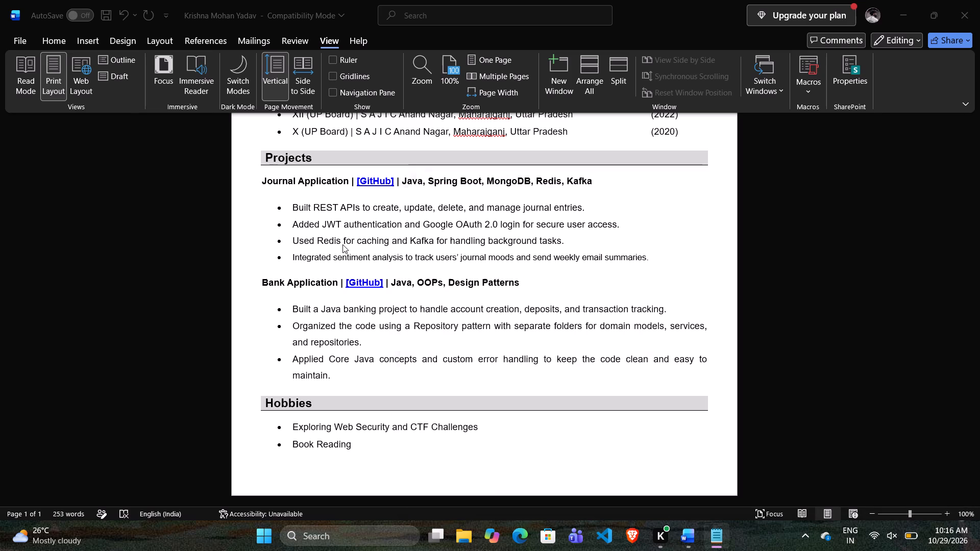
{"action": "key", "text": "Return"}
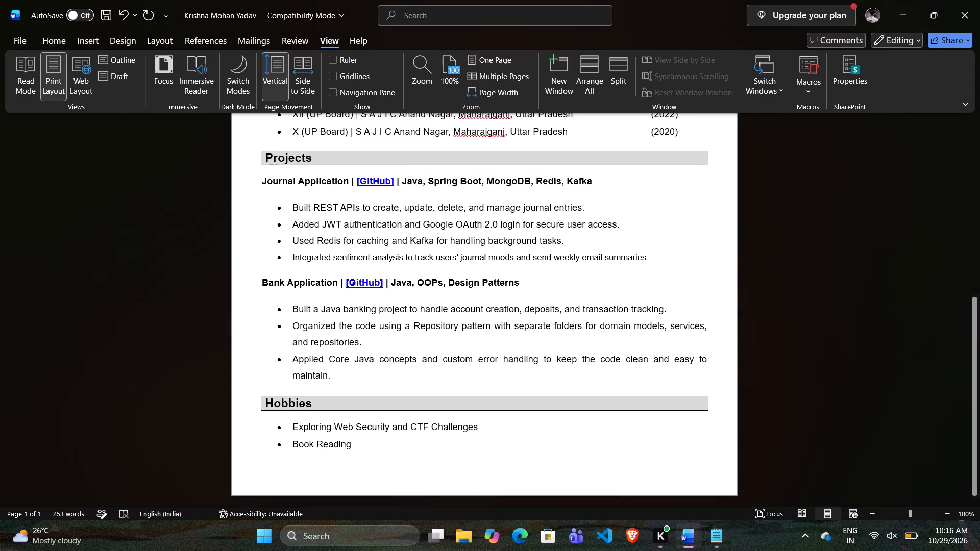
{"action": "key", "text": "ctrl+v"}
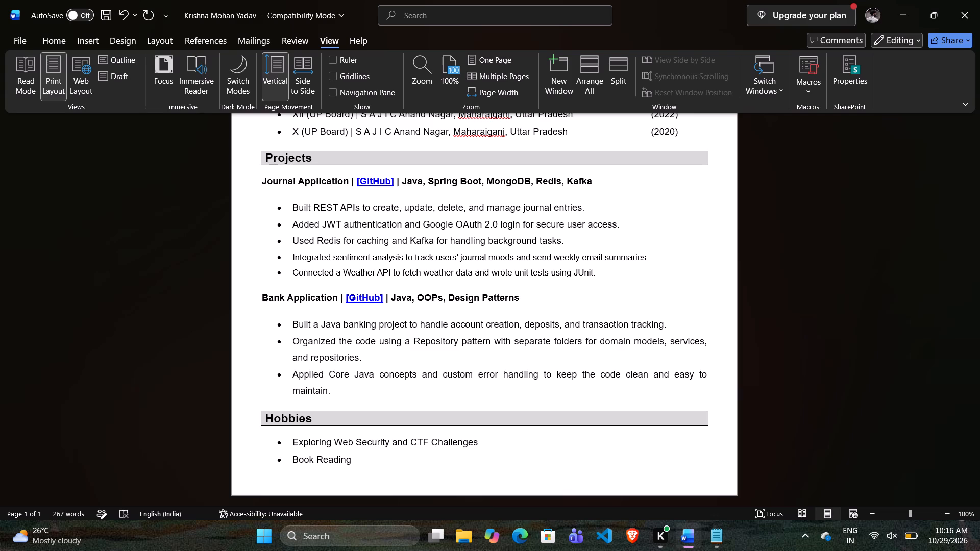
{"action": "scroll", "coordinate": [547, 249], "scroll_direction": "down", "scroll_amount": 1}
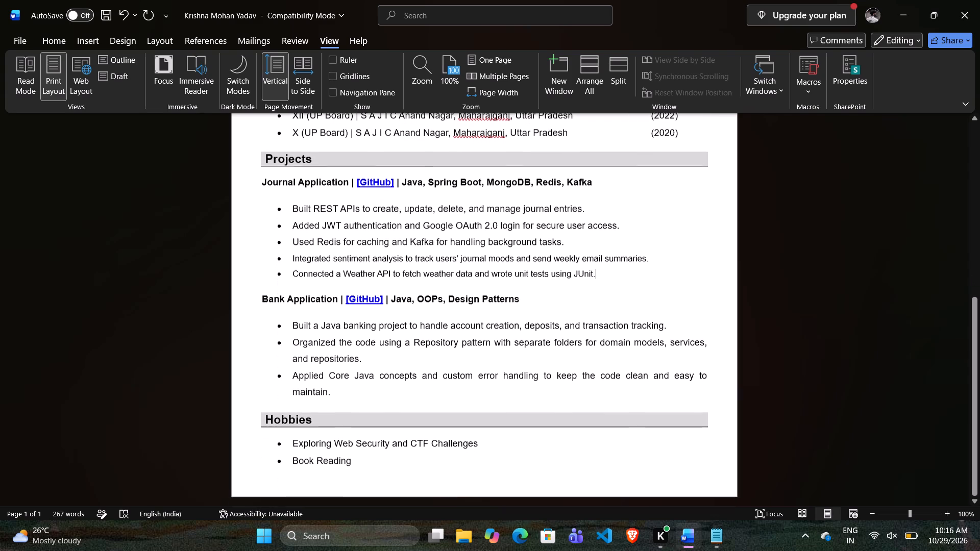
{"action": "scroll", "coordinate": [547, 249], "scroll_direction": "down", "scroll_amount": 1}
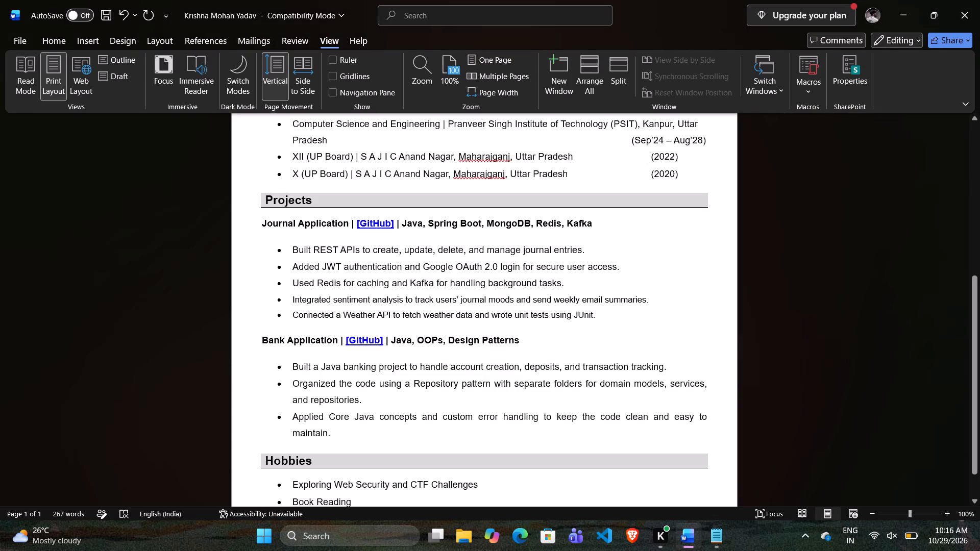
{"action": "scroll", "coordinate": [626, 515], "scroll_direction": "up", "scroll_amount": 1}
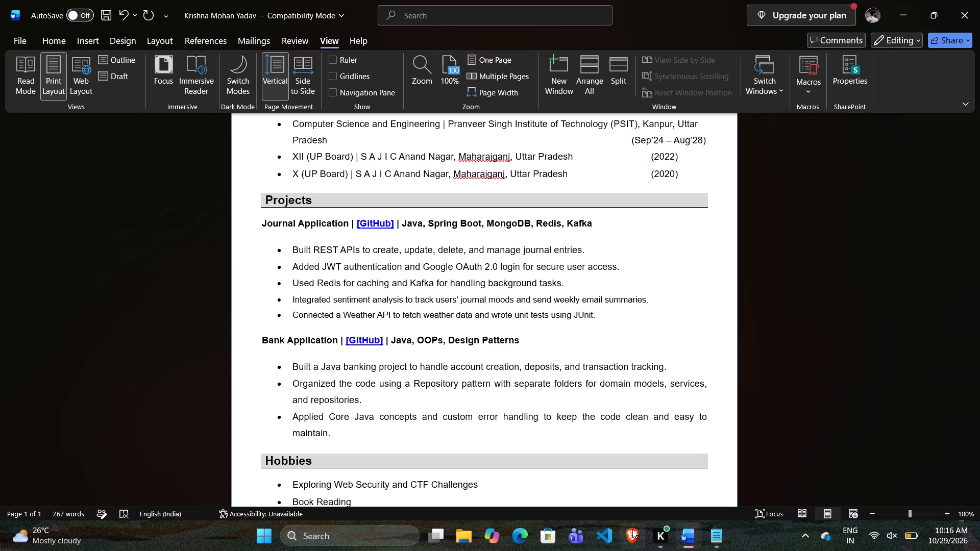
Switch to the Brave browser and open the Google home page.
{"action": "left_click", "coordinate": [632, 529]}
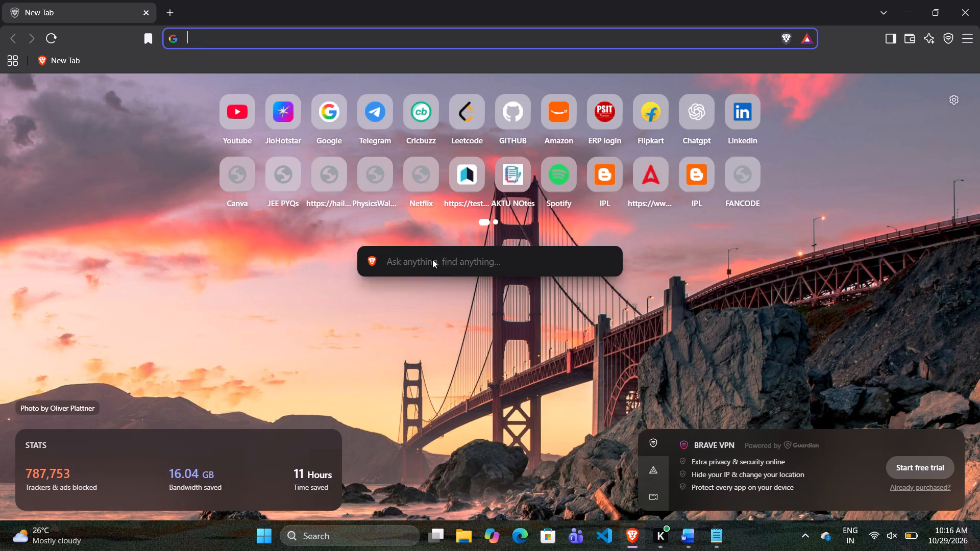
{"action": "left_click", "coordinate": [336, 108]}
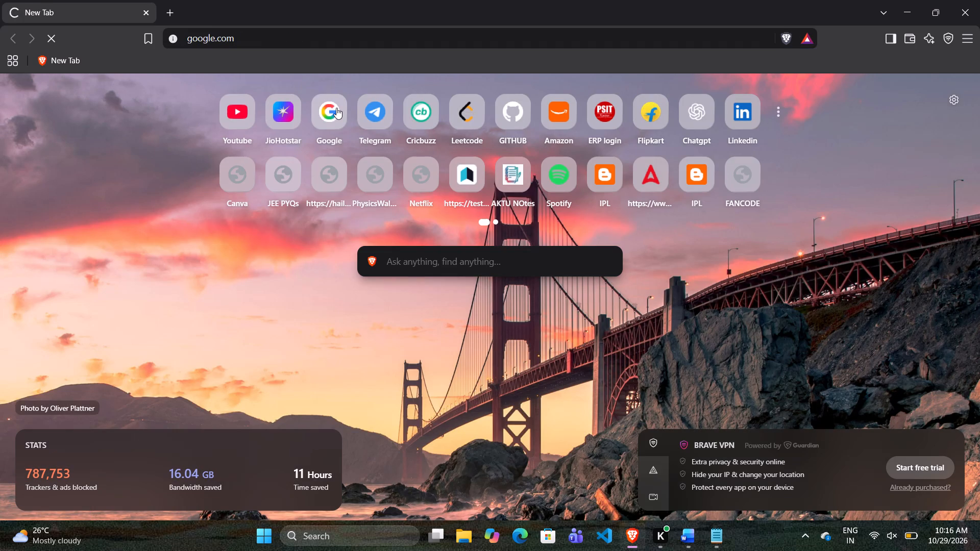
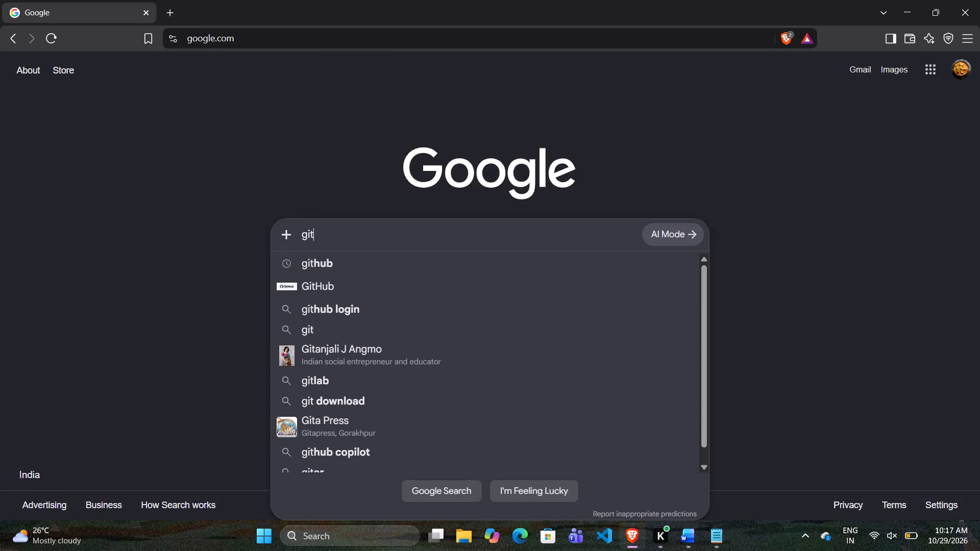
Search Google for "github" and open the GitHub website from the results.
{"action": "key", "text": "Down"}
{"action": "key", "text": "Return"}
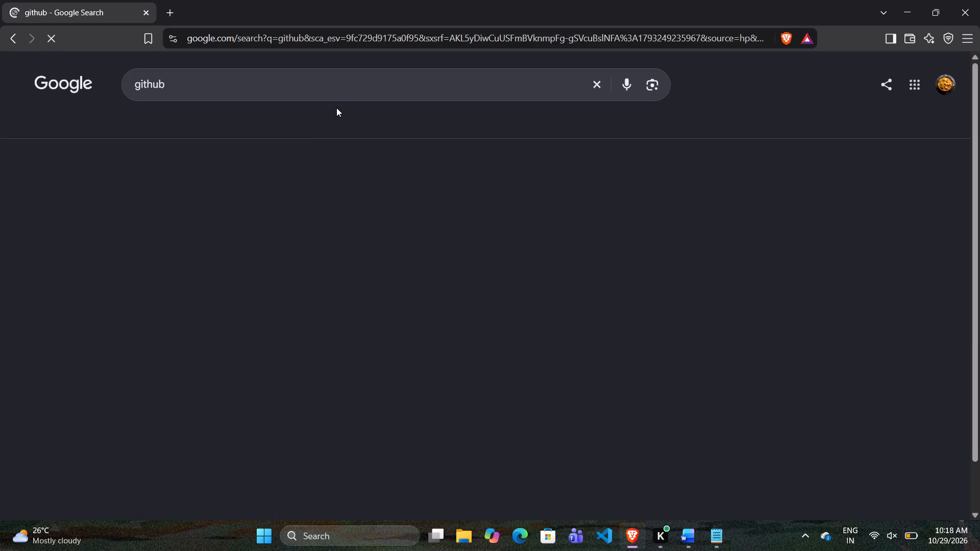
{"action": "left_click", "coordinate": [213, 188]}
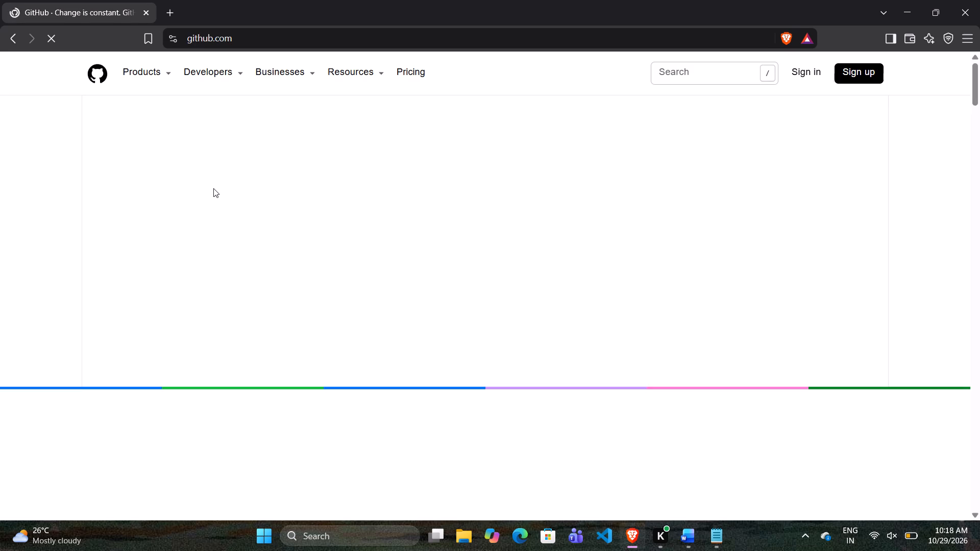
Go to the résumé owner's GitHub profile by adding the account username to the github.com address, completing it with the final "v".
{"action": "left_click", "coordinate": [255, 41]}
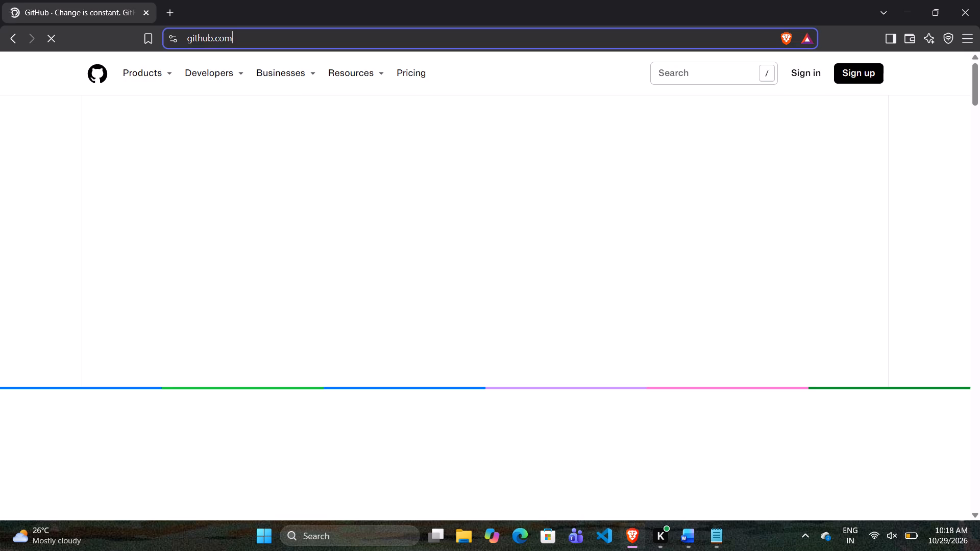
{"action": "left_click", "coordinate": [255, 41]}
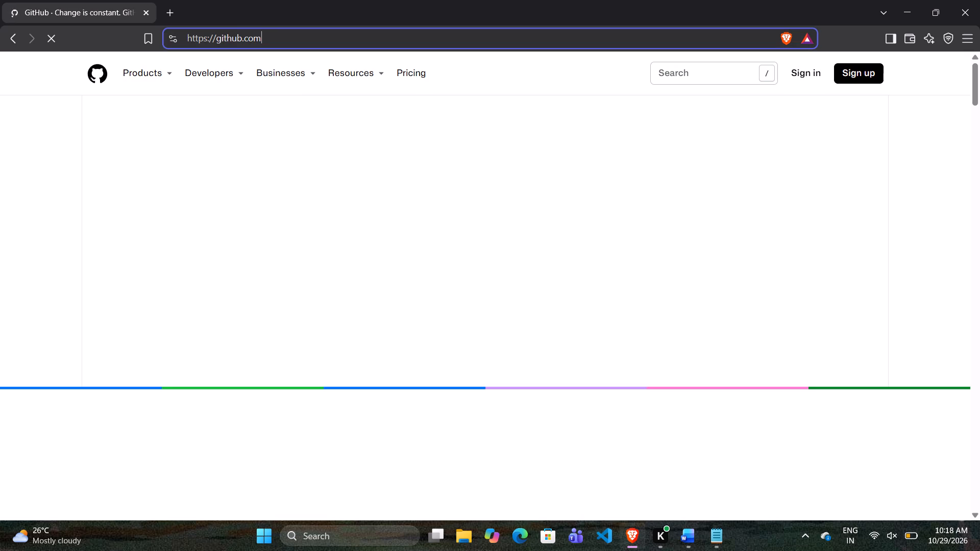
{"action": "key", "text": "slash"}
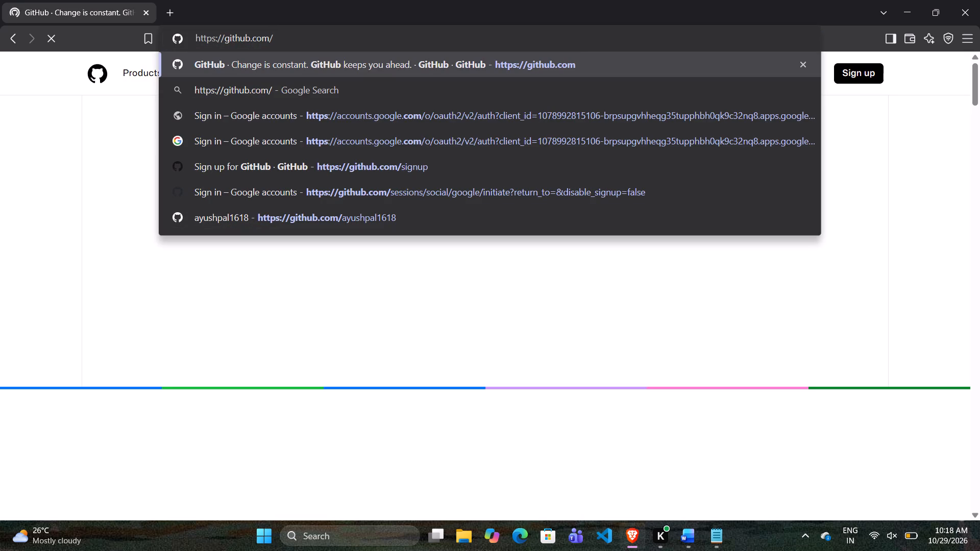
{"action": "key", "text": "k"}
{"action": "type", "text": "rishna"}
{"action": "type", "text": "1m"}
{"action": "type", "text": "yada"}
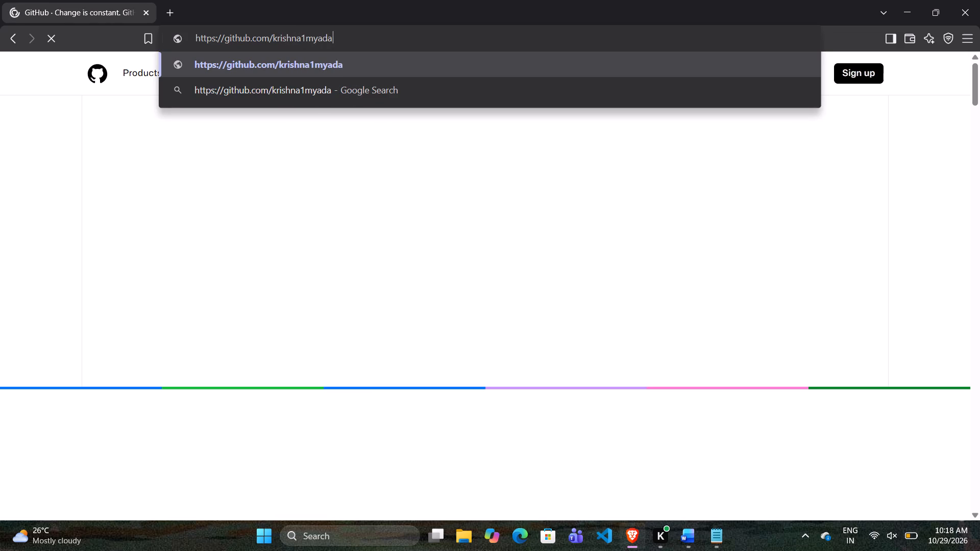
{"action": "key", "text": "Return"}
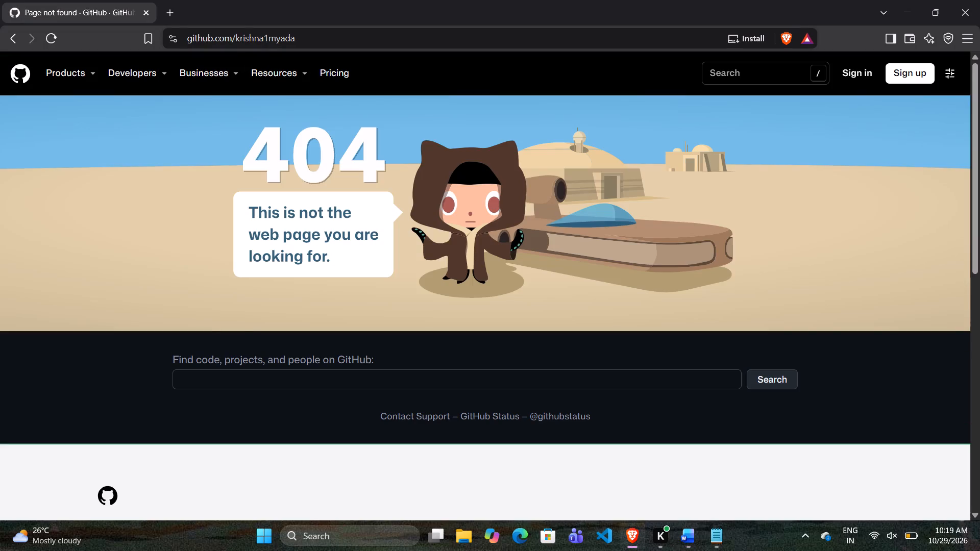
{"action": "left_click", "coordinate": [301, 36]}
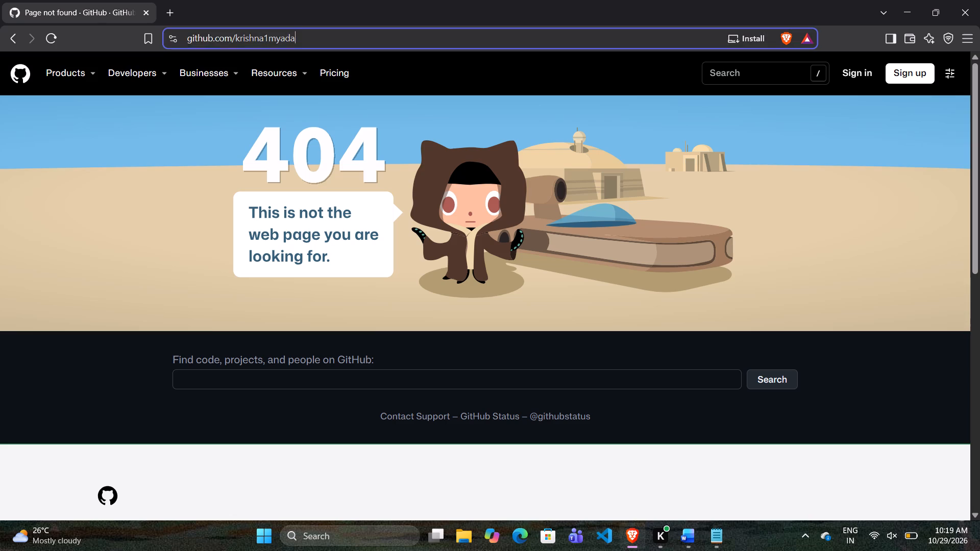
{"action": "left_click", "coordinate": [301, 36]}
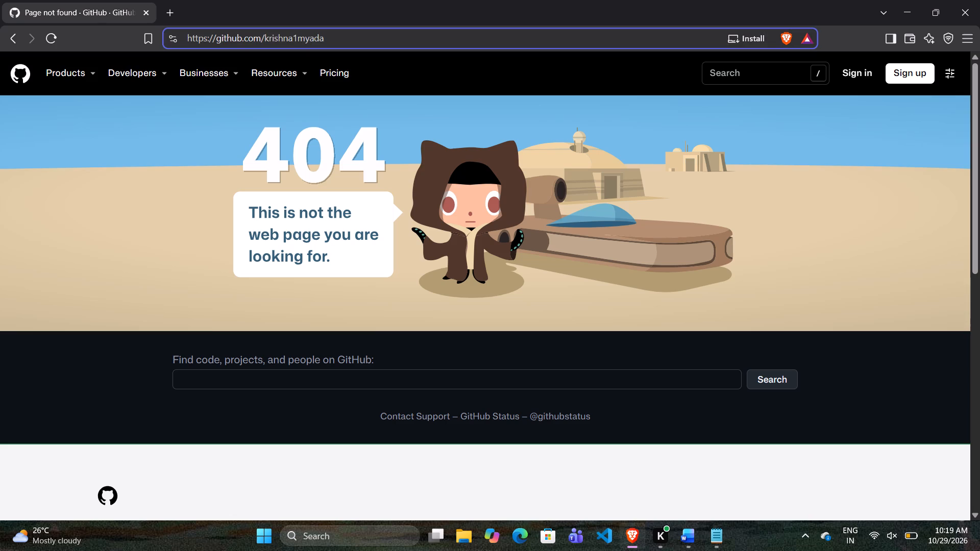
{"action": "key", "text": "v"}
{"action": "key", "text": "Return"}
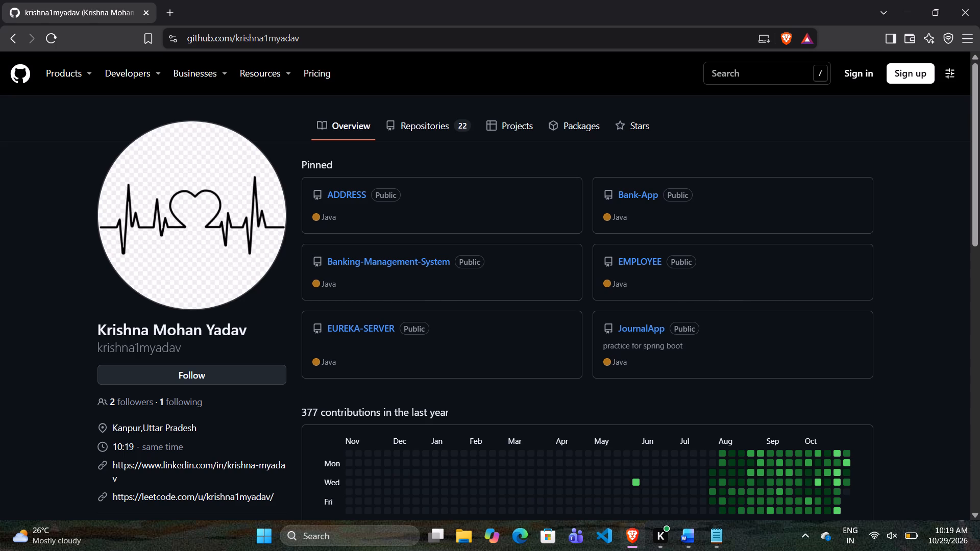
Look through the GitHub profile's pinned repositories and contribution activity for the journal project.
{"action": "left_click", "coordinate": [870, 373]}
{"action": "scroll", "coordinate": [870, 373], "scroll_direction": "up", "scroll_amount": 2}
{"action": "scroll", "coordinate": [870, 373], "scroll_direction": "down", "scroll_amount": 2}
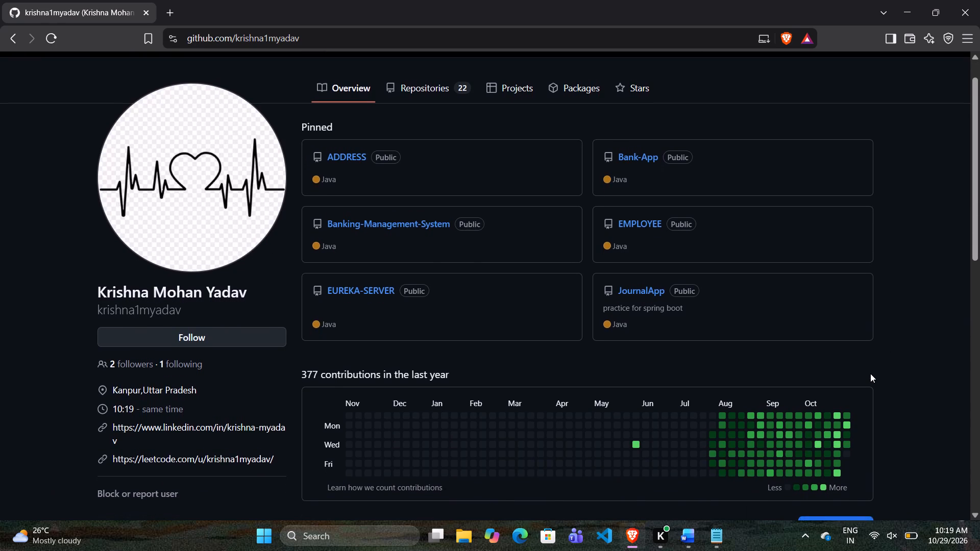
{"action": "scroll", "coordinate": [870, 373], "scroll_direction": "down", "scroll_amount": 1}
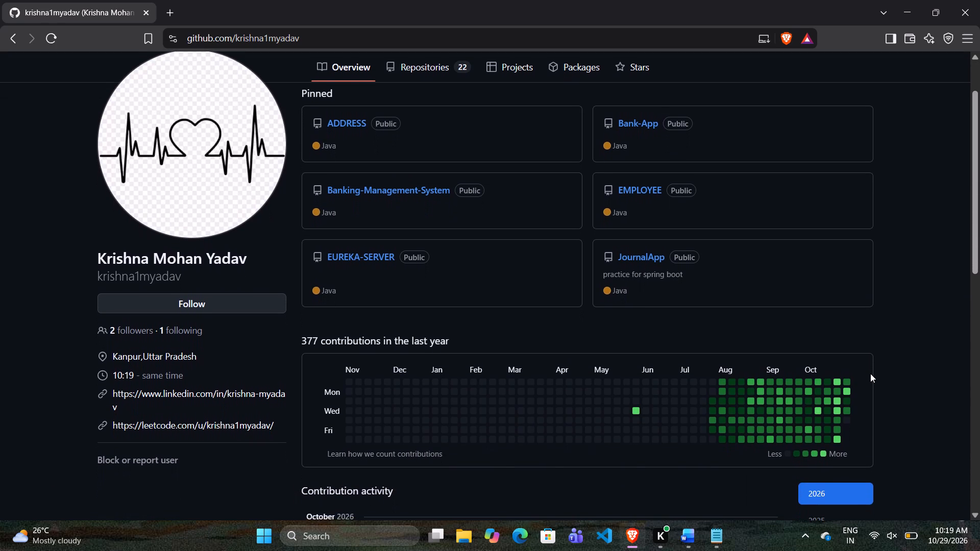
{"action": "scroll", "coordinate": [870, 373], "scroll_direction": "down", "scroll_amount": 2}
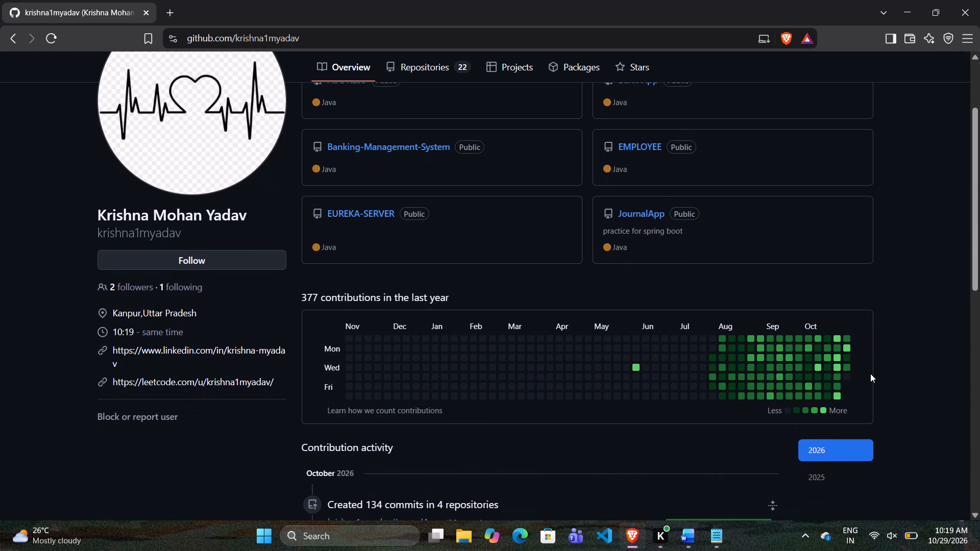
{"action": "scroll", "coordinate": [870, 373], "scroll_direction": "down", "scroll_amount": 1}
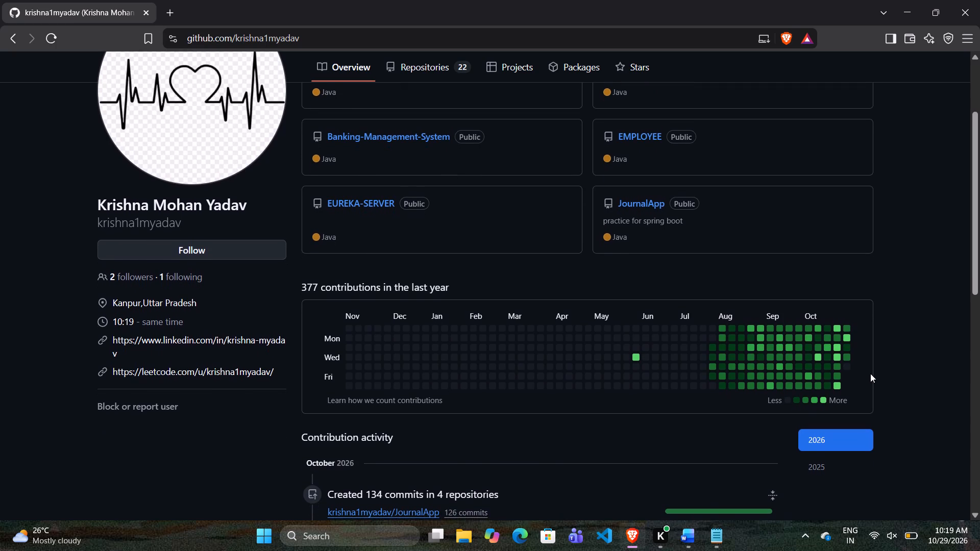
{"action": "scroll", "coordinate": [870, 373], "scroll_direction": "down", "scroll_amount": 1}
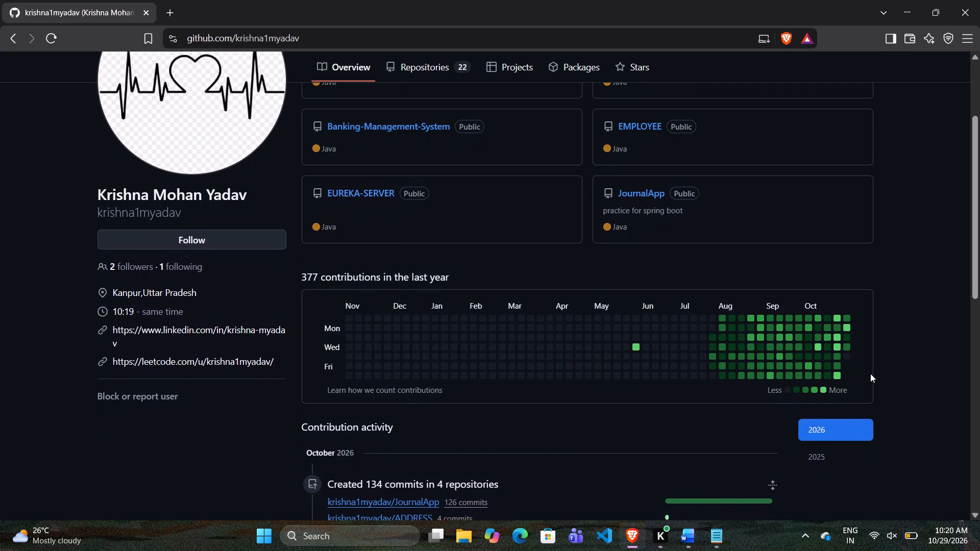
{"action": "scroll", "coordinate": [870, 373], "scroll_direction": "down", "scroll_amount": 2}
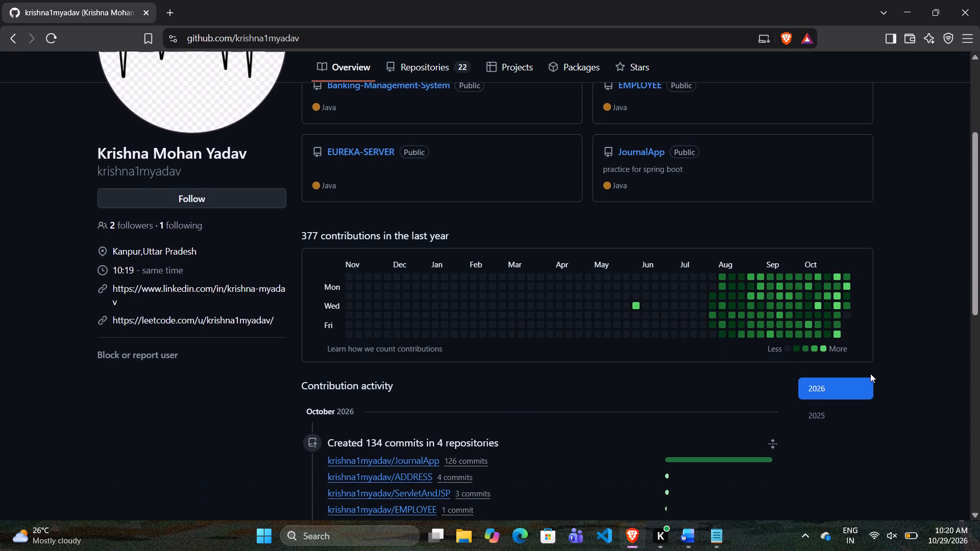
{"action": "scroll", "coordinate": [870, 373], "scroll_direction": "down", "scroll_amount": 7}
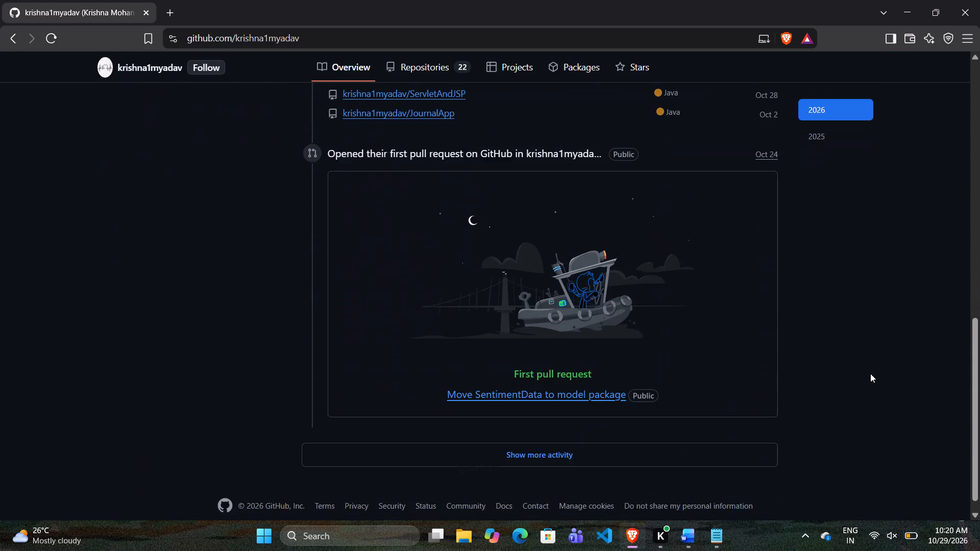
{"action": "scroll", "coordinate": [870, 373], "scroll_direction": "up", "scroll_amount": 10}
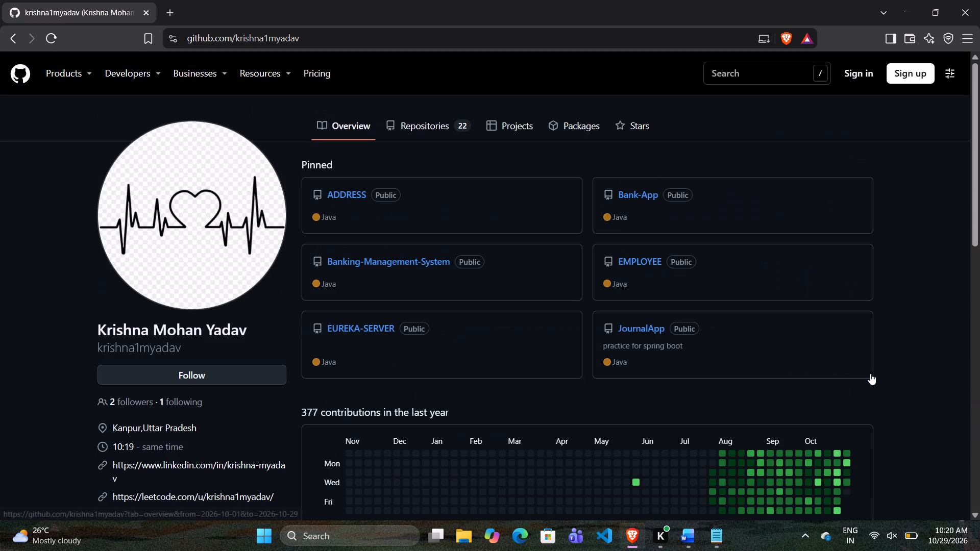
{"action": "scroll", "coordinate": [870, 373], "scroll_direction": "up", "scroll_amount": 2}
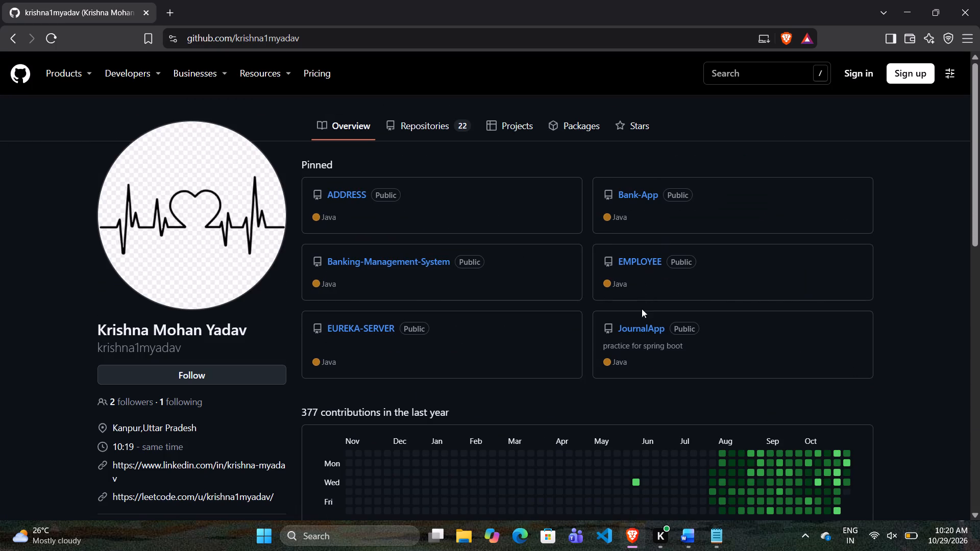
Open the pinned JournalApp repository and copy its full web address.
{"action": "left_click", "coordinate": [637, 324]}
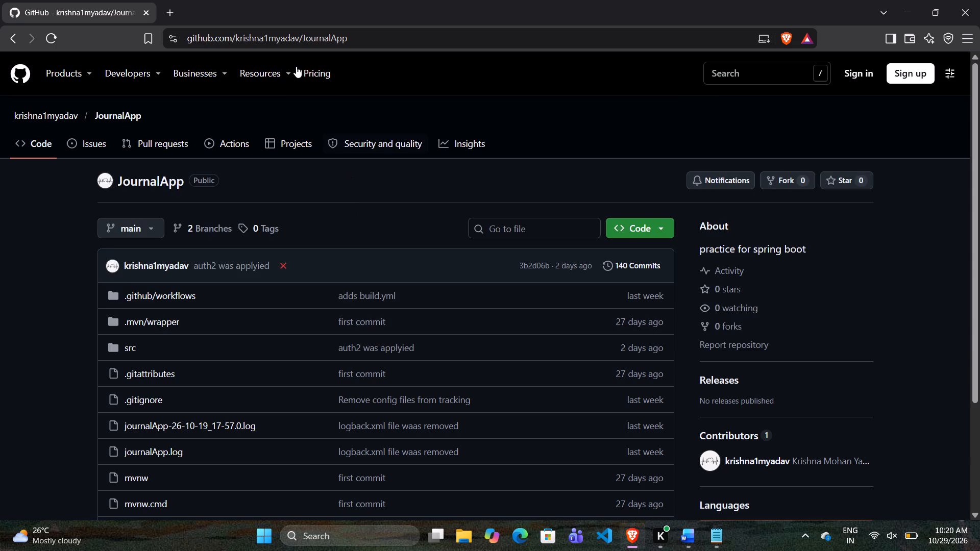
{"action": "left_click", "coordinate": [354, 33]}
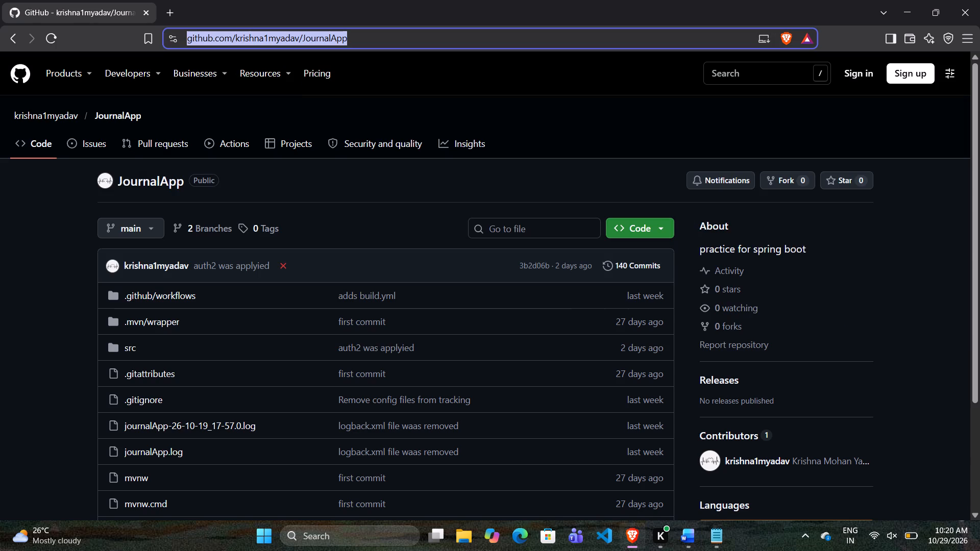
{"action": "left_click", "coordinate": [354, 33]}
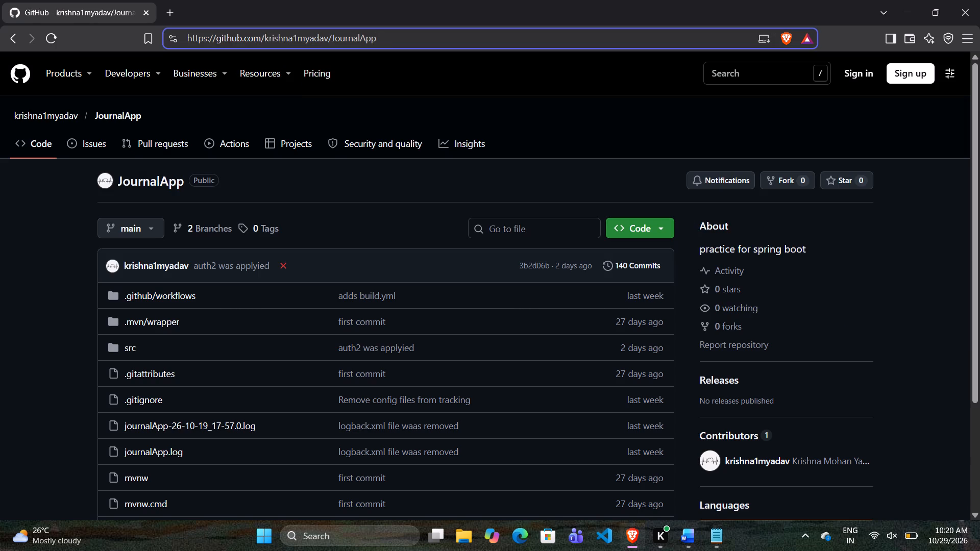
{"action": "key", "text": "ctrl+a"}
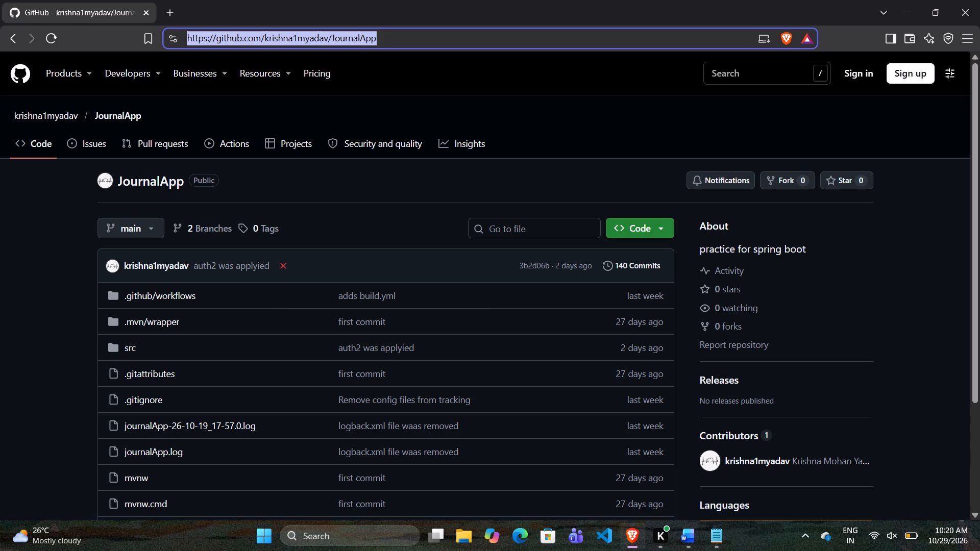
{"action": "key", "text": "ctrl+c"}
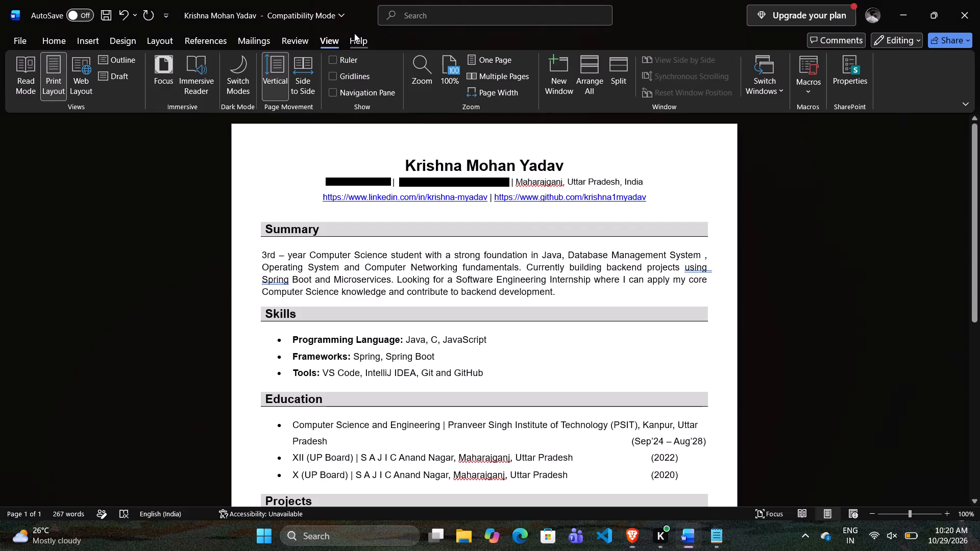
In Word, replace the address of the Journal Application heading's [GitHub] hyperlink with the copied JournalApp repository URL.
{"action": "scroll", "coordinate": [346, 253], "scroll_direction": "down", "scroll_amount": 1}
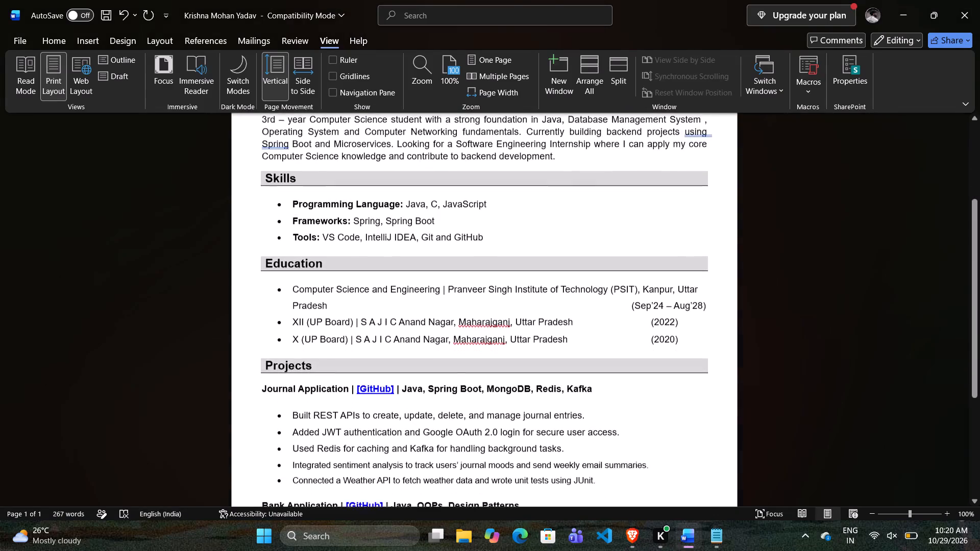
{"action": "scroll", "coordinate": [346, 253], "scroll_direction": "down", "scroll_amount": 1}
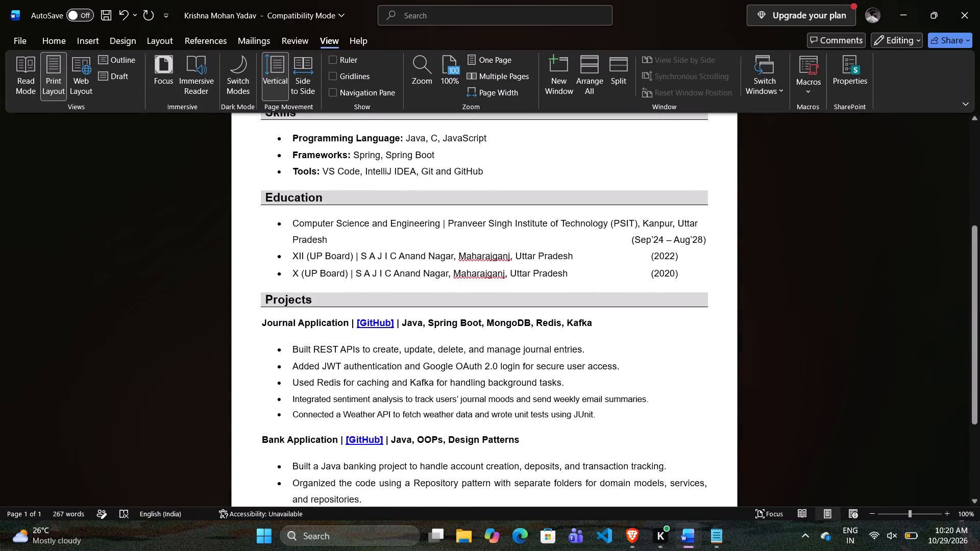
{"action": "left_click_drag", "start_coordinate": [391, 323], "coordinate": [373, 322]}
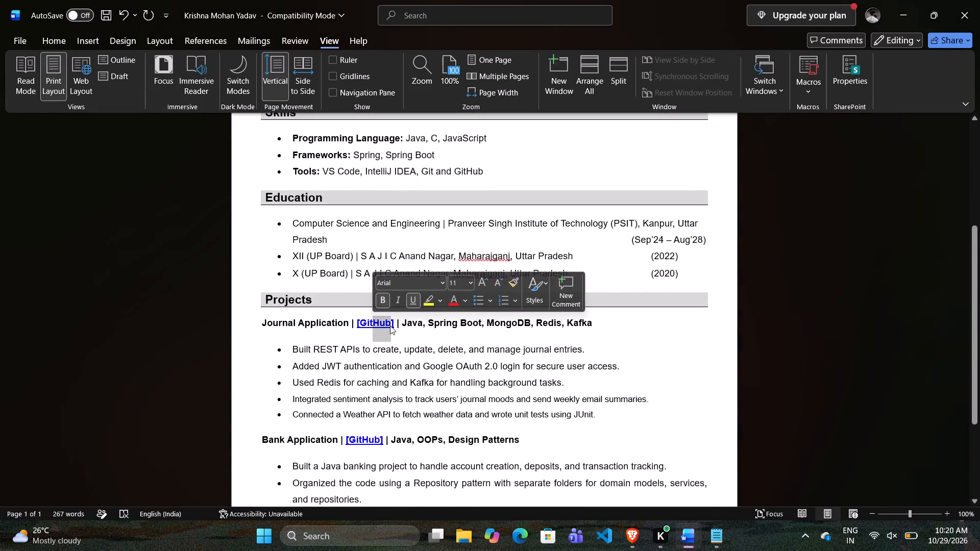
{"action": "left_click", "coordinate": [391, 325]}
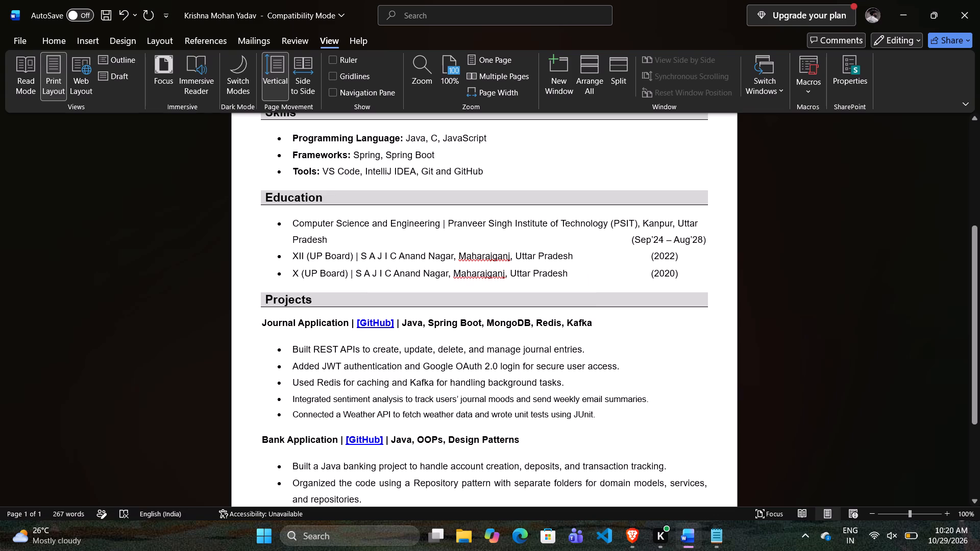
{"action": "left_click", "coordinate": [395, 322]}
{"action": "left_click_drag", "start_coordinate": [395, 323], "coordinate": [353, 321]}
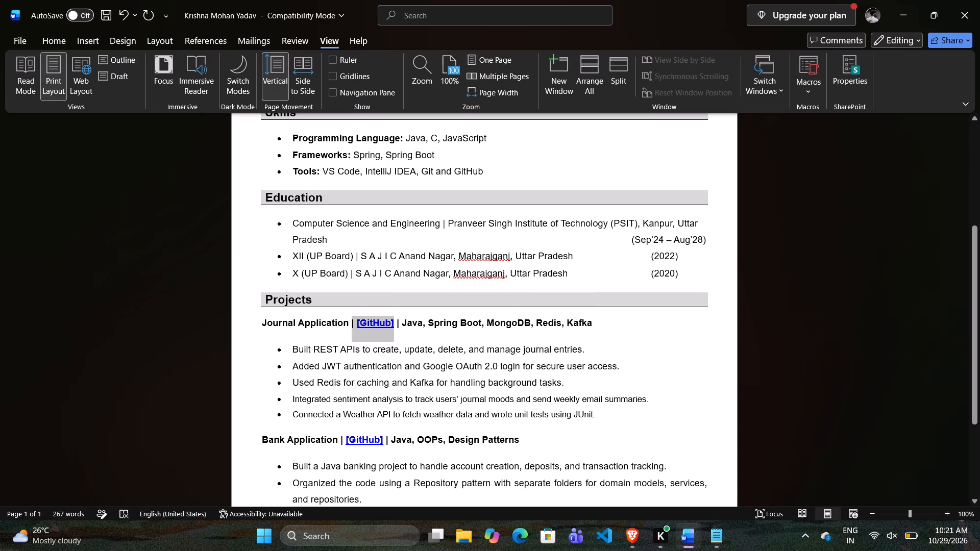
{"action": "left_click_drag", "start_coordinate": [353, 321], "coordinate": [357, 321]}
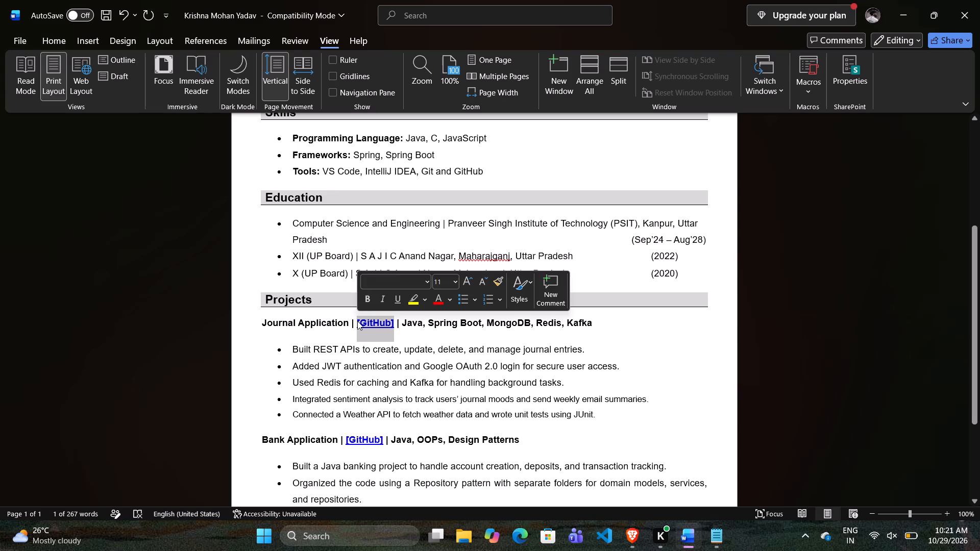
{"action": "right_click", "coordinate": [375, 322]}
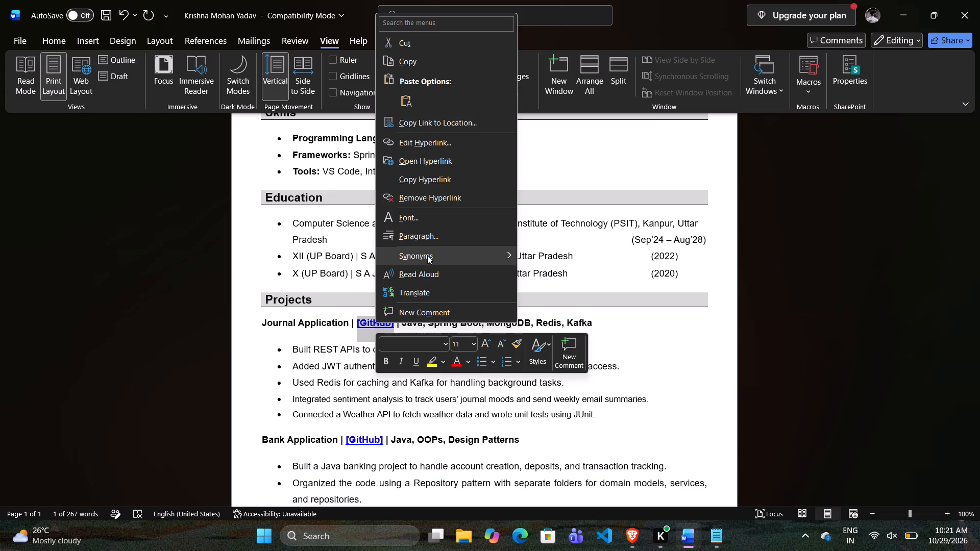
{"action": "left_click", "coordinate": [422, 144]}
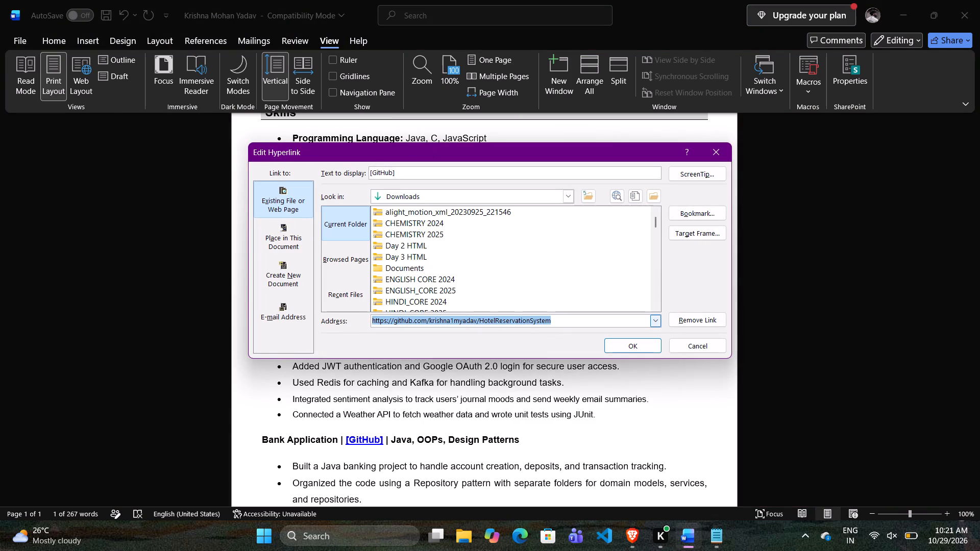
{"action": "key", "text": "ctrl+v"}
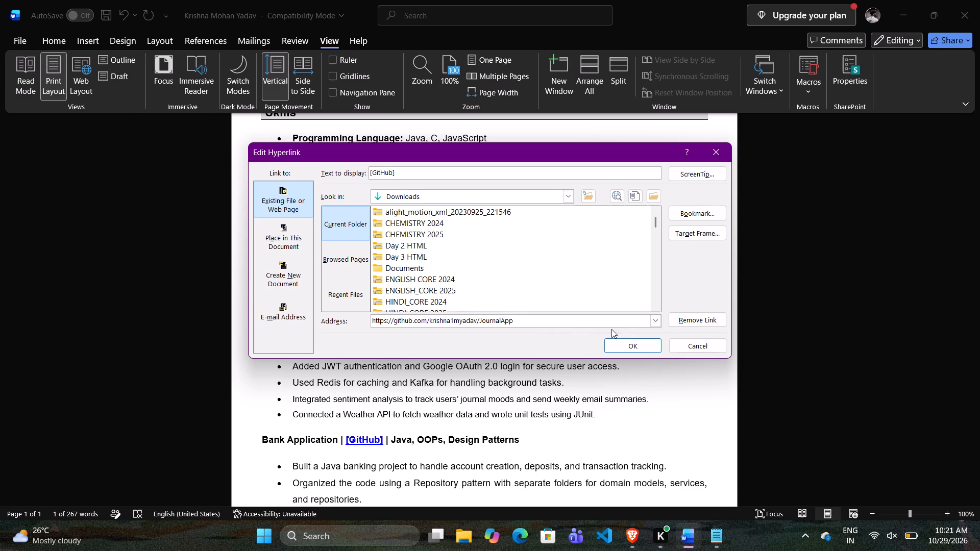
{"action": "left_click", "coordinate": [619, 346]}
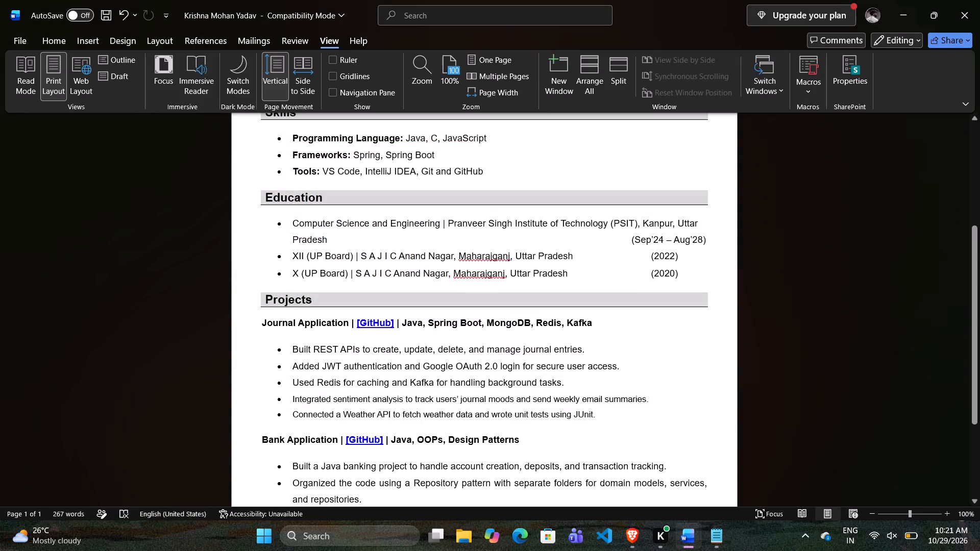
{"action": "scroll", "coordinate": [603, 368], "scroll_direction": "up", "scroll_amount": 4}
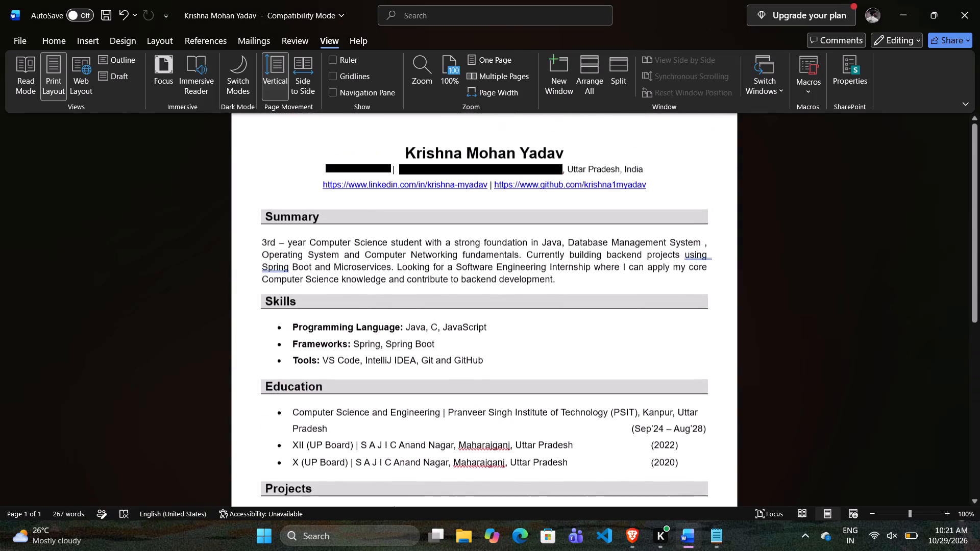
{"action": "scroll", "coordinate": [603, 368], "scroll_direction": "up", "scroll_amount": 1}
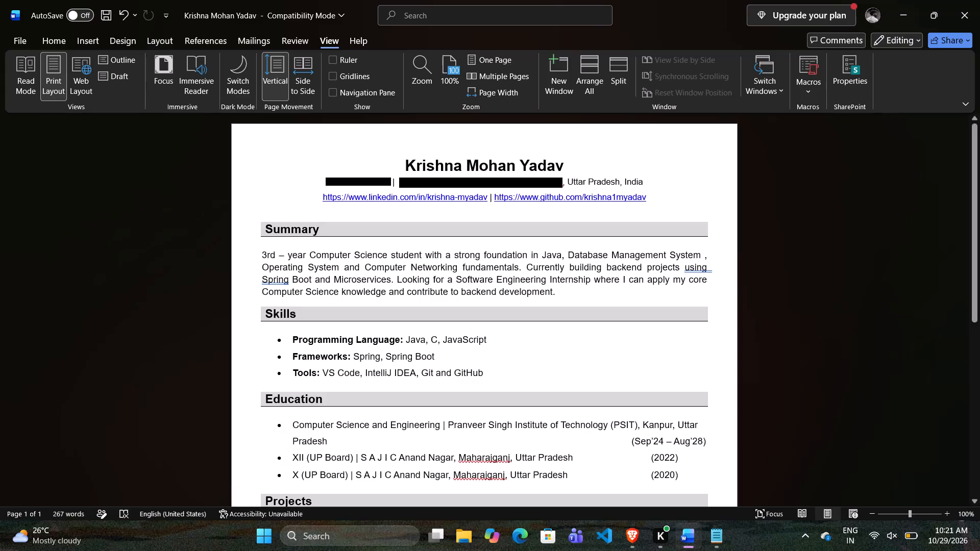
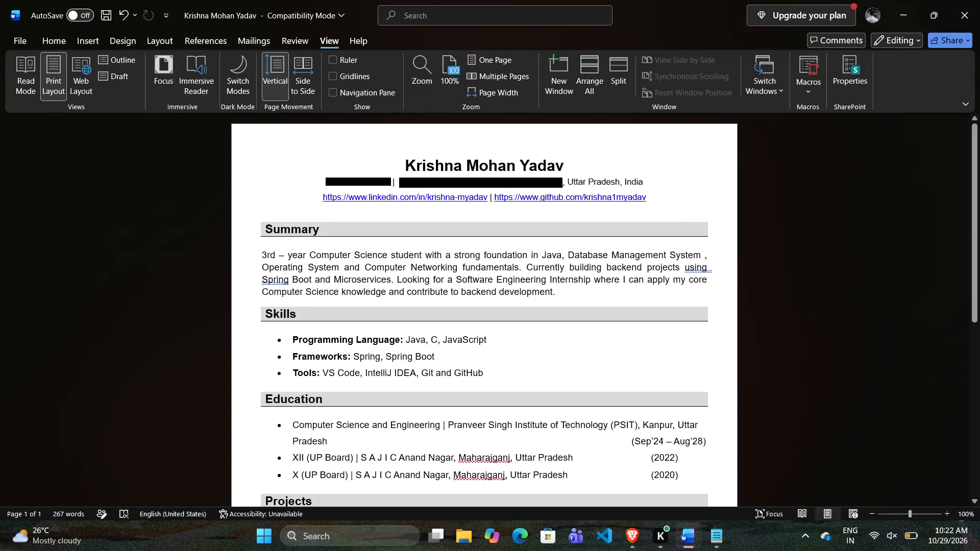
Remove C and JavaScript from the Programming Language line under Skills, keeping only Java.
{"action": "left_click", "coordinate": [489, 340]}
{"action": "key", "text": "BackSpace"}
{"action": "key", "text": "BackSpace"}
{"action": "key", "text": "BackSpace"}
{"action": "key", "text": "BackSpace"}
{"action": "key", "text": "BackSpace"}
{"action": "key", "text": "BackSpace"}
{"action": "key", "text": "BackSpace"}
{"action": "key", "text": "BackSpace"}
{"action": "key", "text": "BackSpace"}
{"action": "key", "text": "BackSpace"}
{"action": "key", "text": "BackSpace"}
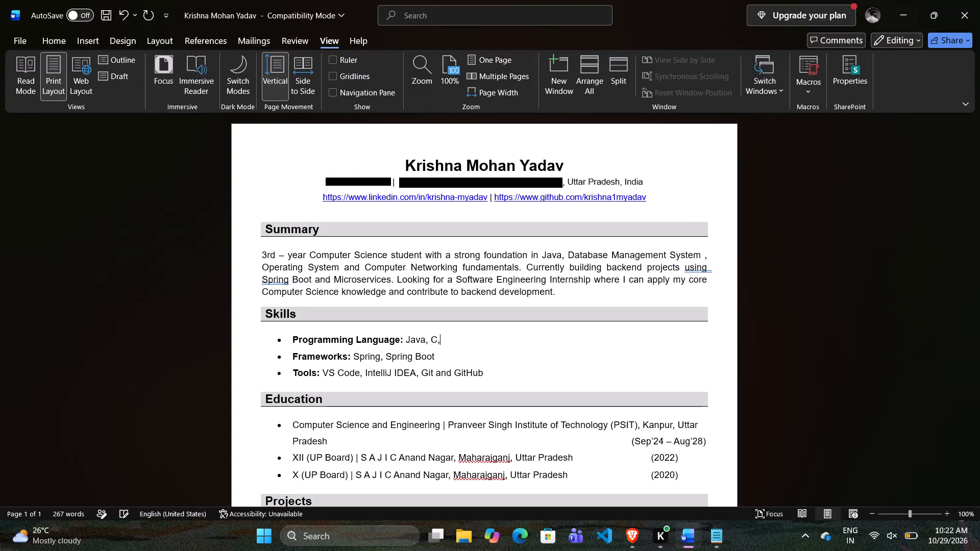
{"action": "key", "text": "BackSpace"}
{"action": "key", "text": "BackSpace"}
{"action": "key", "text": "BackSpace"}
{"action": "key", "text": "BackSpace"}
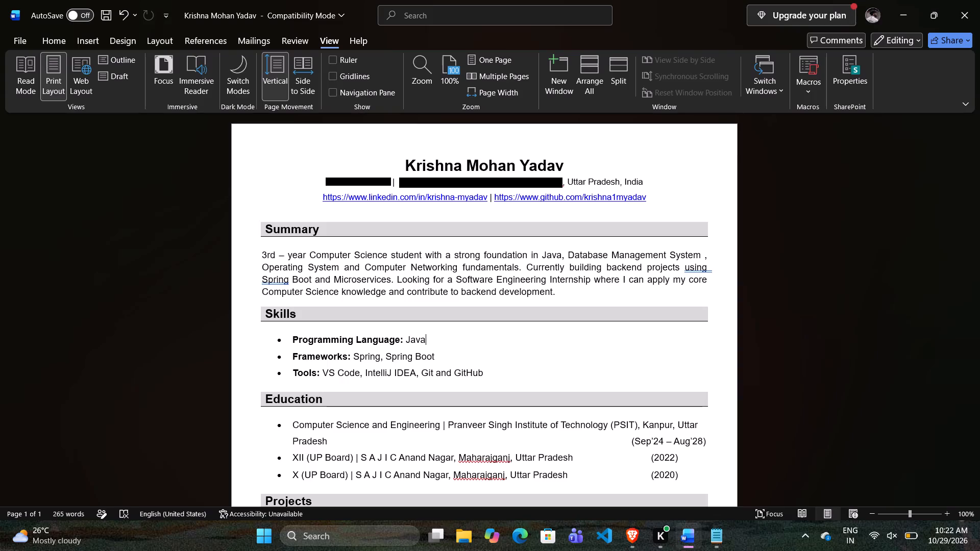
Look through the résumé from the top down to the Hobbies section to check its content.
{"action": "scroll", "coordinate": [489, 340], "scroll_direction": "up", "scroll_amount": 1}
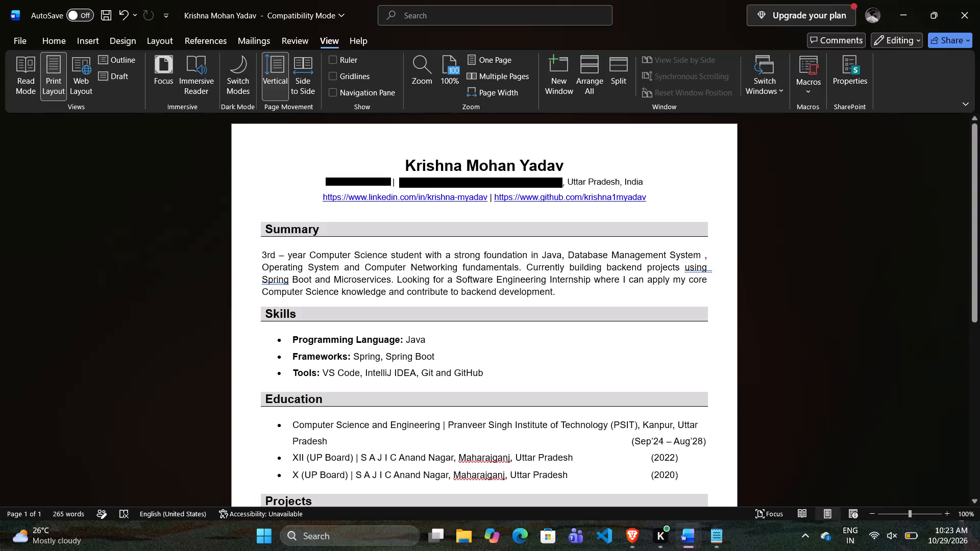
{"action": "scroll", "coordinate": [433, 370], "scroll_direction": "down", "scroll_amount": 1}
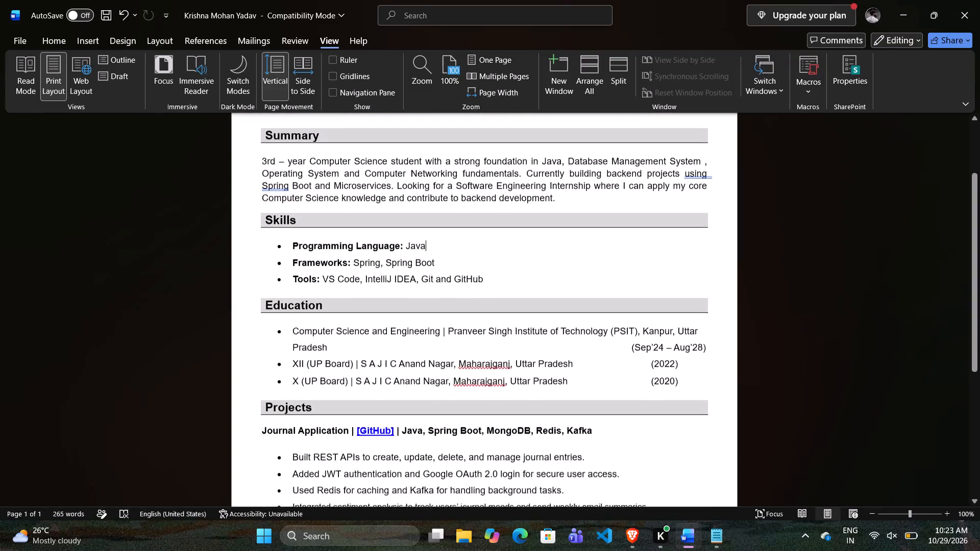
{"action": "scroll", "coordinate": [433, 370], "scroll_direction": "down", "scroll_amount": 4}
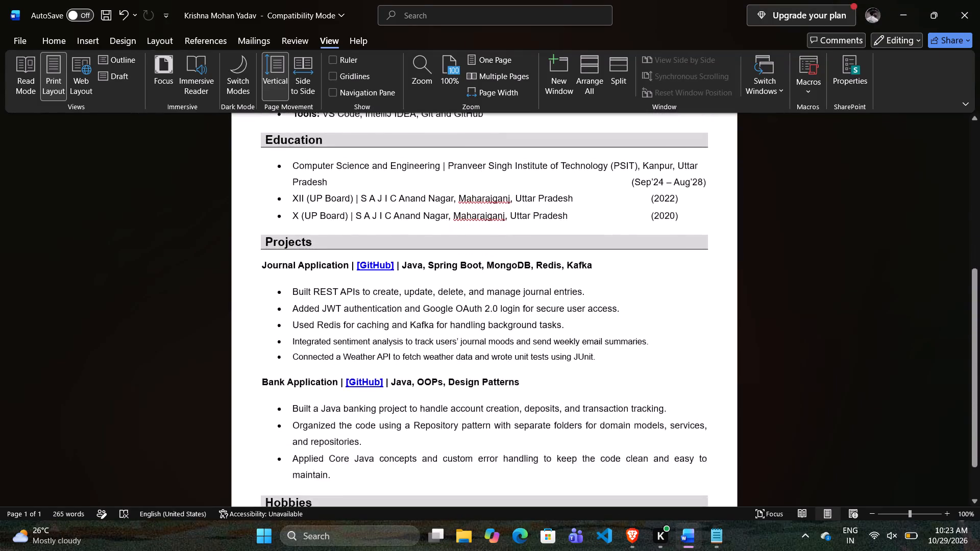
{"action": "scroll", "coordinate": [433, 370], "scroll_direction": "down", "scroll_amount": 1}
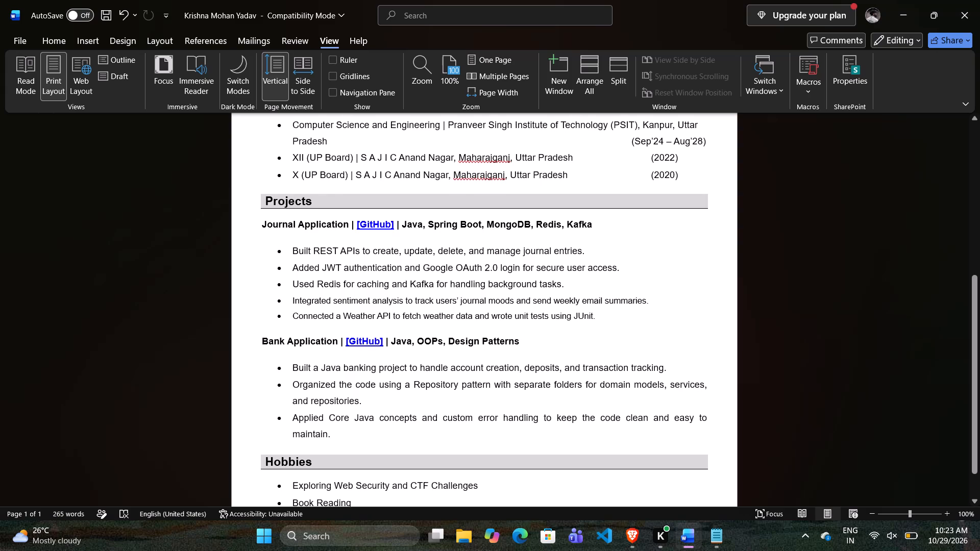
{"action": "scroll", "coordinate": [433, 370], "scroll_direction": "down", "scroll_amount": 1}
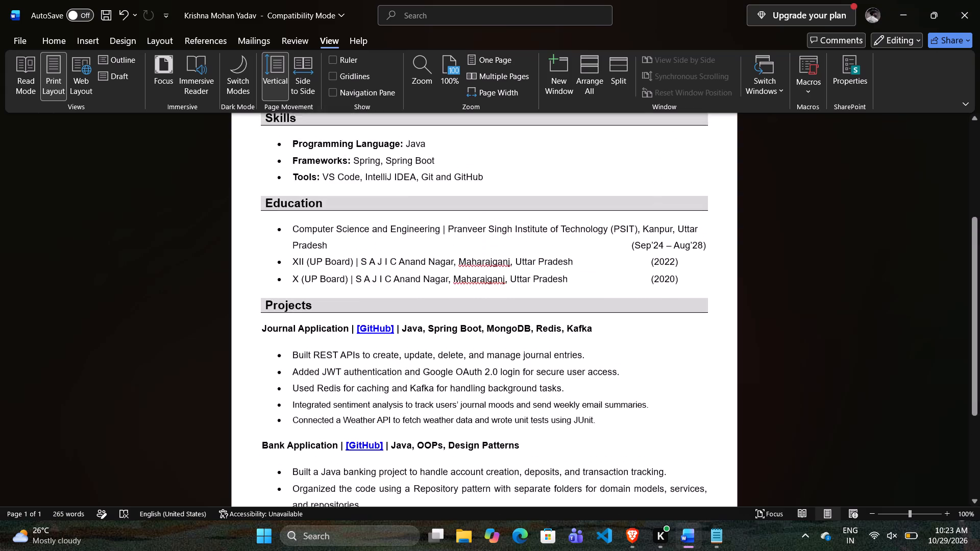
{"action": "scroll", "coordinate": [433, 370], "scroll_direction": "down", "scroll_amount": 1}
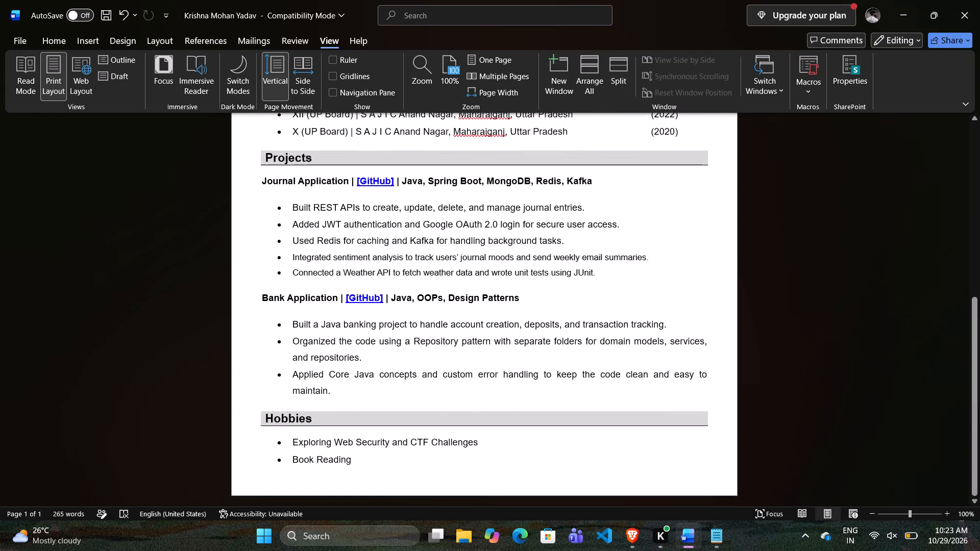
Save the edited résumé under its existing name.
{"action": "left_click", "coordinate": [15, 44]}
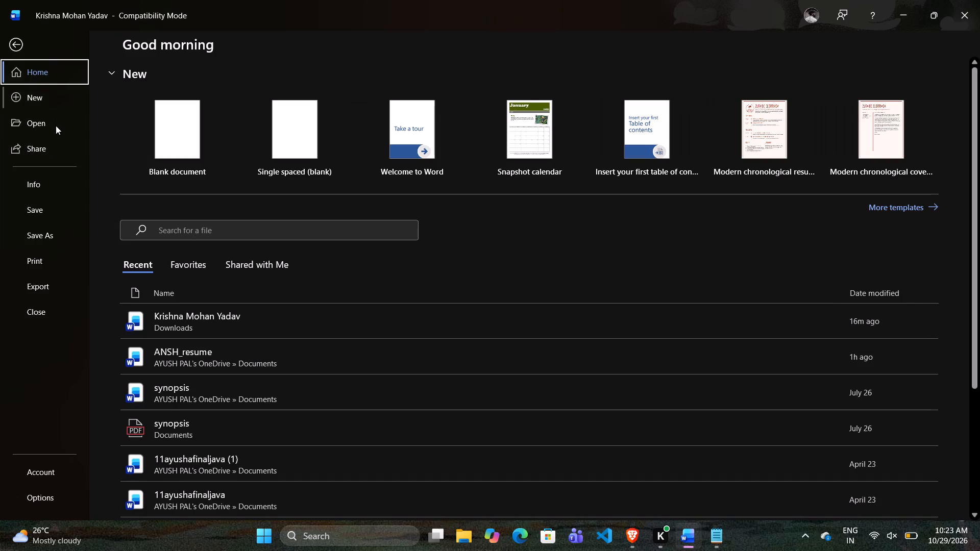
{"action": "left_click", "coordinate": [43, 239]}
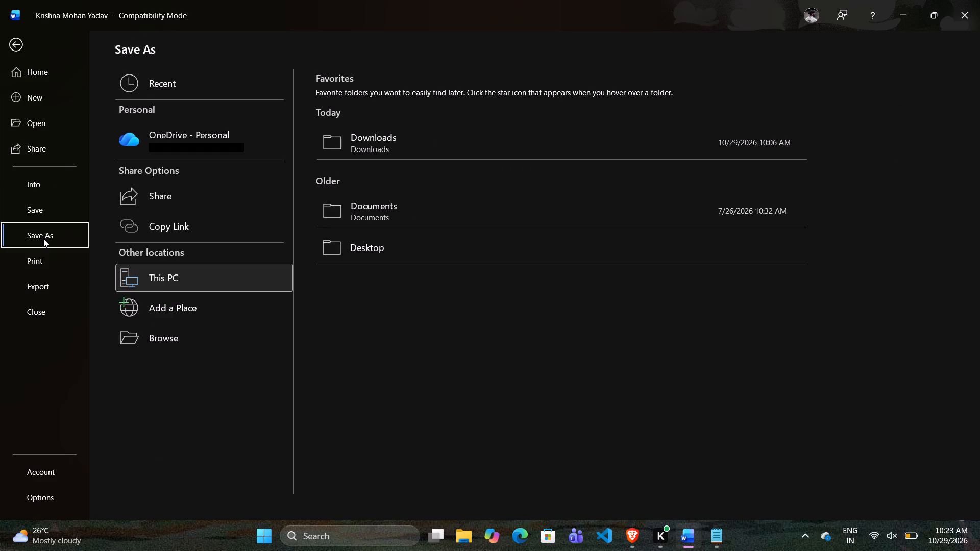
{"action": "left_click", "coordinate": [39, 213]}
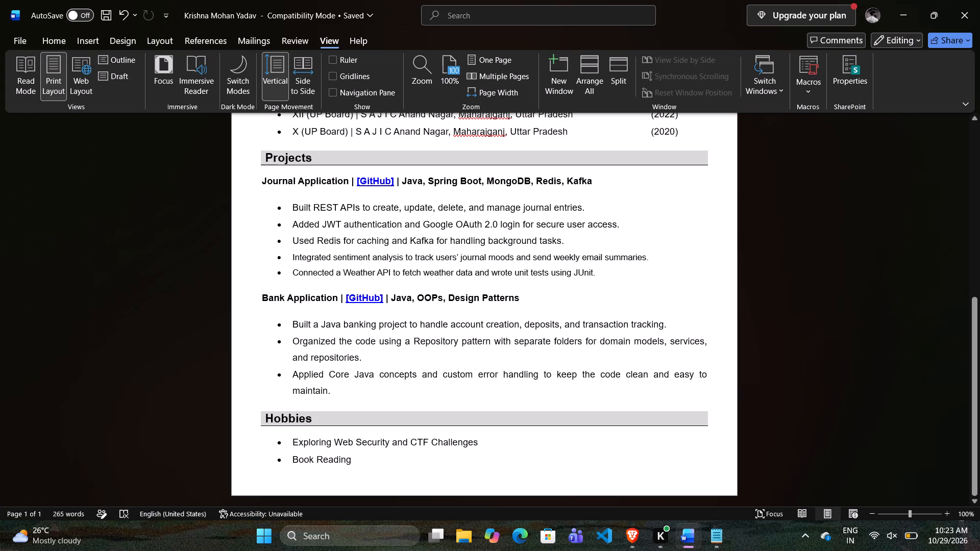
{"action": "left_click", "coordinate": [44, 38]}
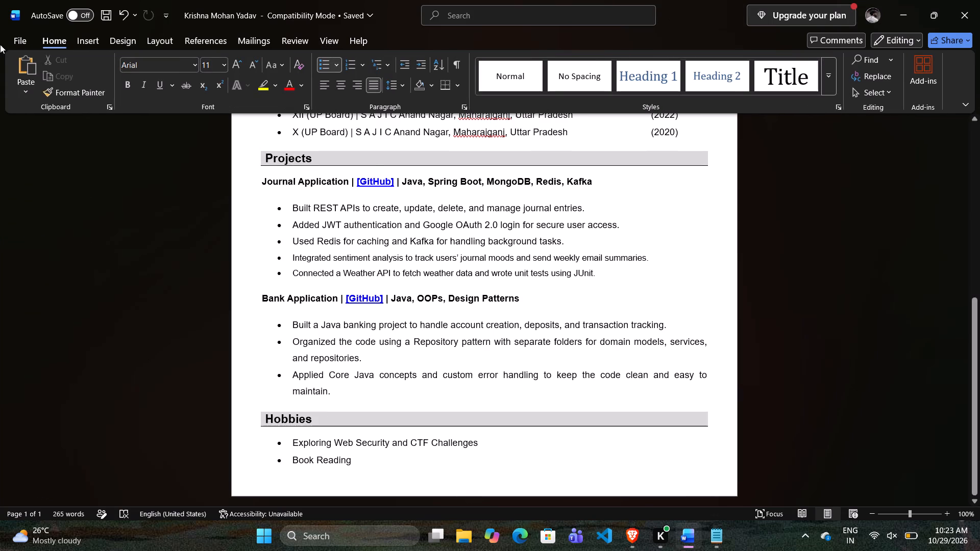
Start exporting a copy of the résumé with the file type changed to the standard Word Document format.
{"action": "left_click", "coordinate": [16, 33]}
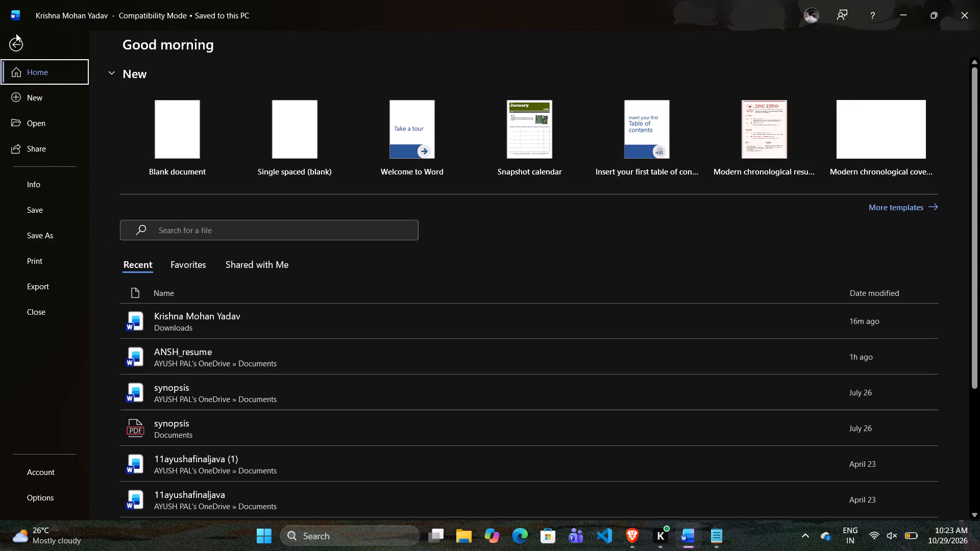
{"action": "left_click", "coordinate": [43, 287]}
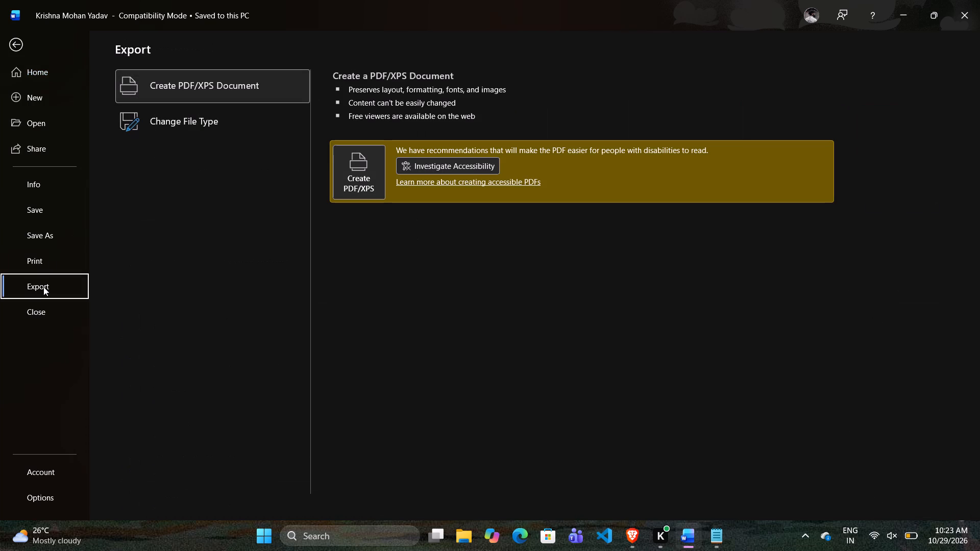
{"action": "left_click", "coordinate": [176, 111]}
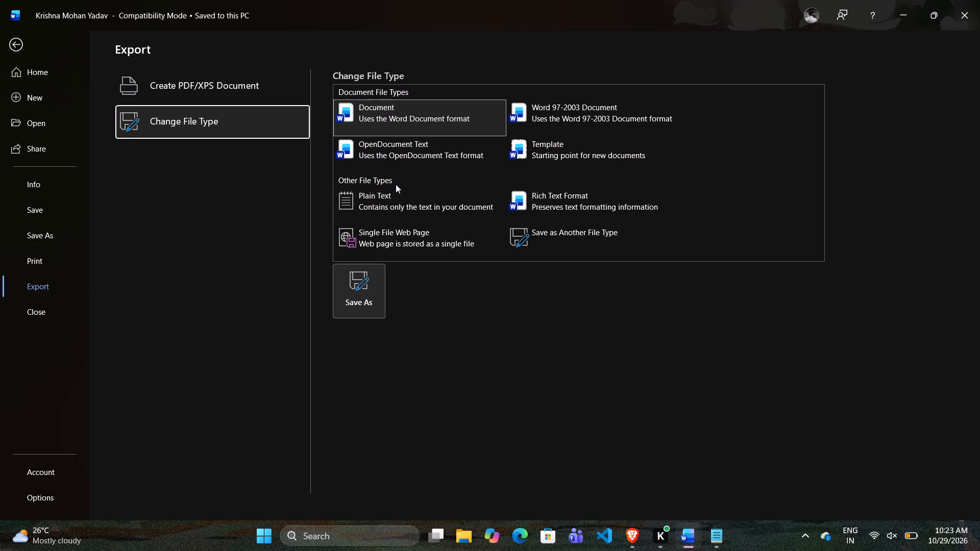
{"action": "left_click", "coordinate": [558, 248]}
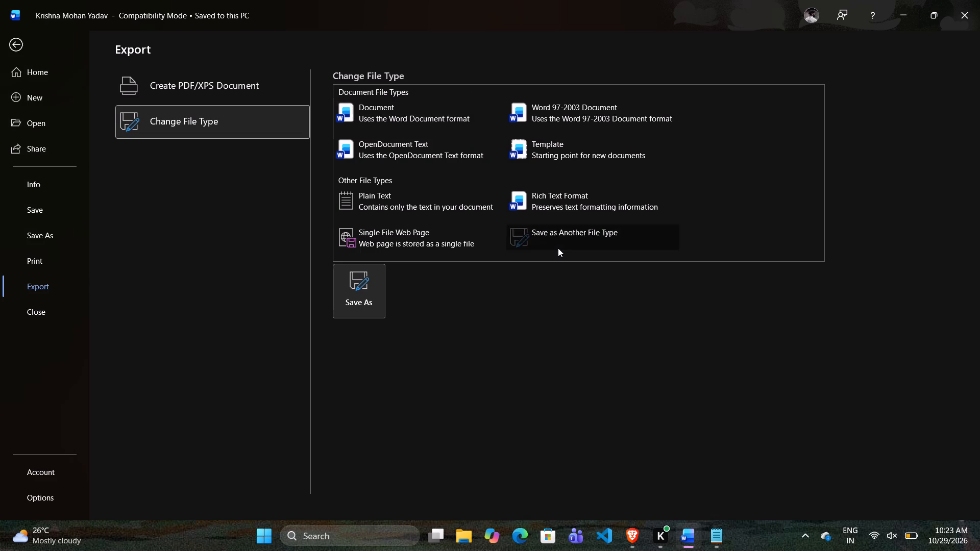
{"action": "left_click", "coordinate": [399, 98]}
{"action": "left_click", "coordinate": [383, 111]}
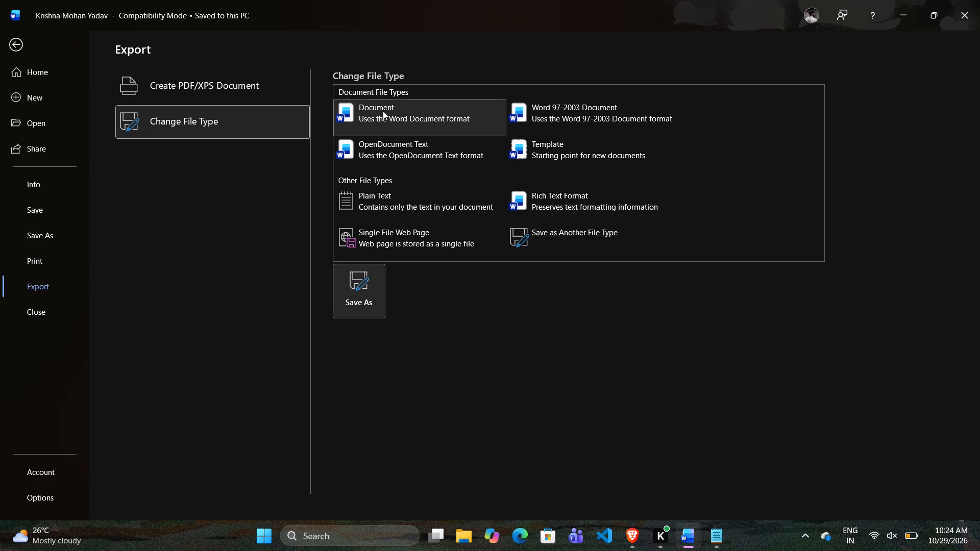
{"action": "left_click", "coordinate": [383, 111]}
{"action": "left_click", "coordinate": [372, 302]}
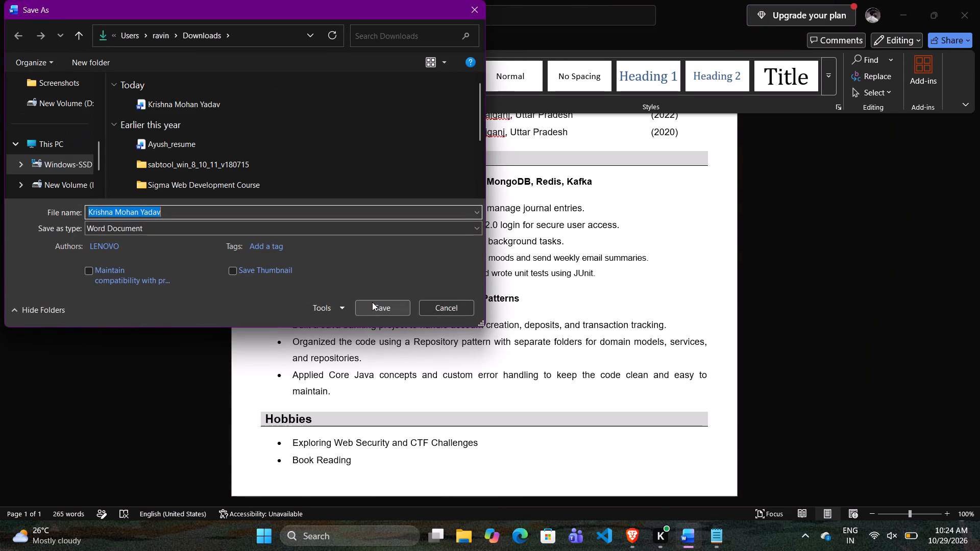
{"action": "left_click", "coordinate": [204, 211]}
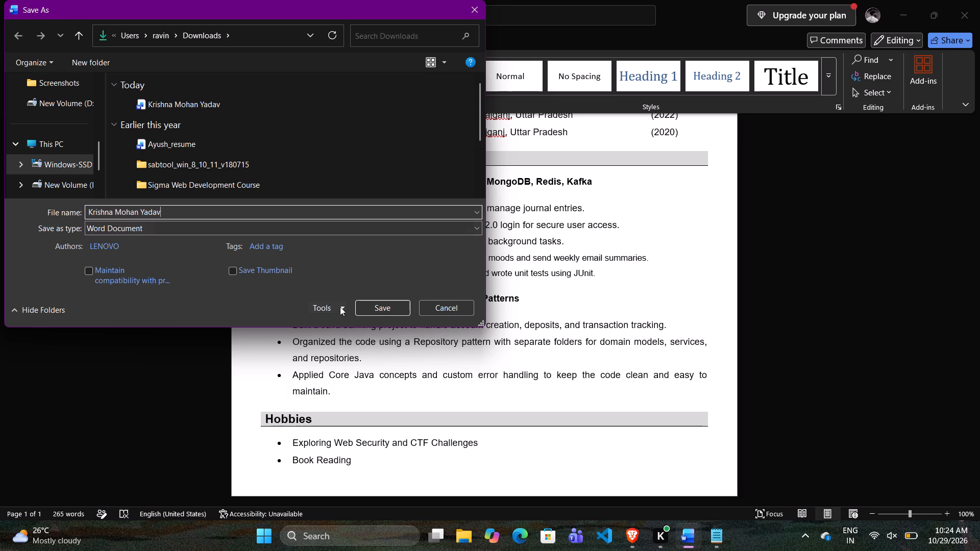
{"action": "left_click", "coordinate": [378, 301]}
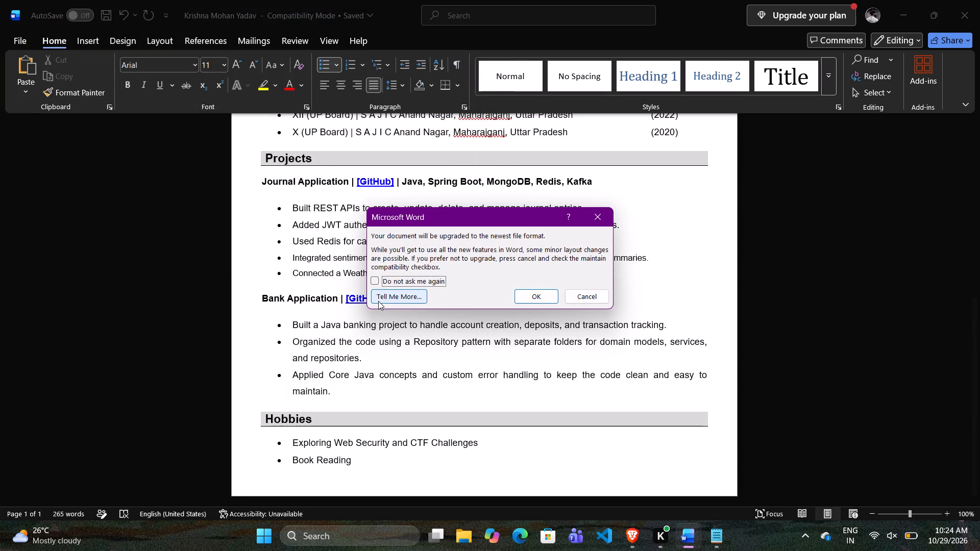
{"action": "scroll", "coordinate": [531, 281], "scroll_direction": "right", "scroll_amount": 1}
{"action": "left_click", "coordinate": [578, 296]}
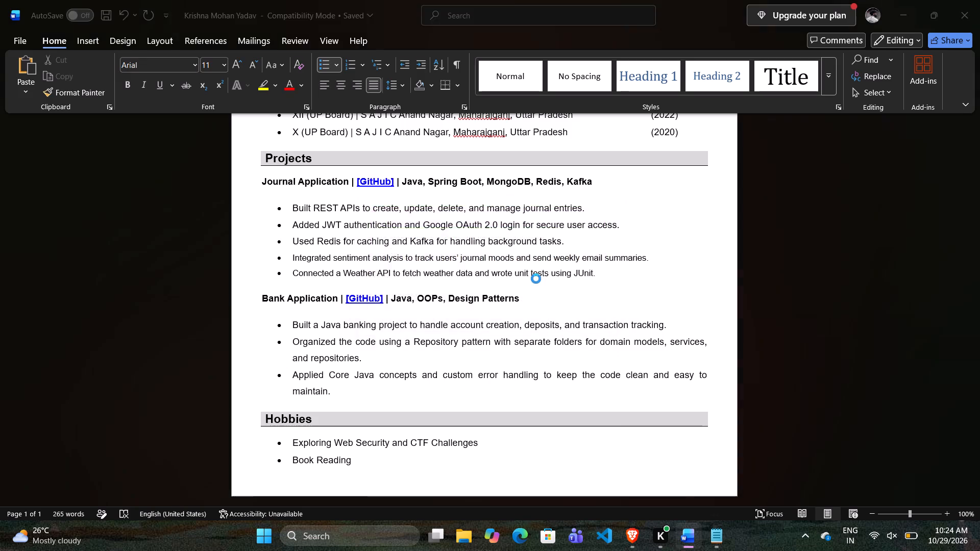
Save the copy in Downloads as a Word Document with 1 appended to the file name, accepting the file format upgrade.
{"action": "left_click", "coordinate": [226, 208]}
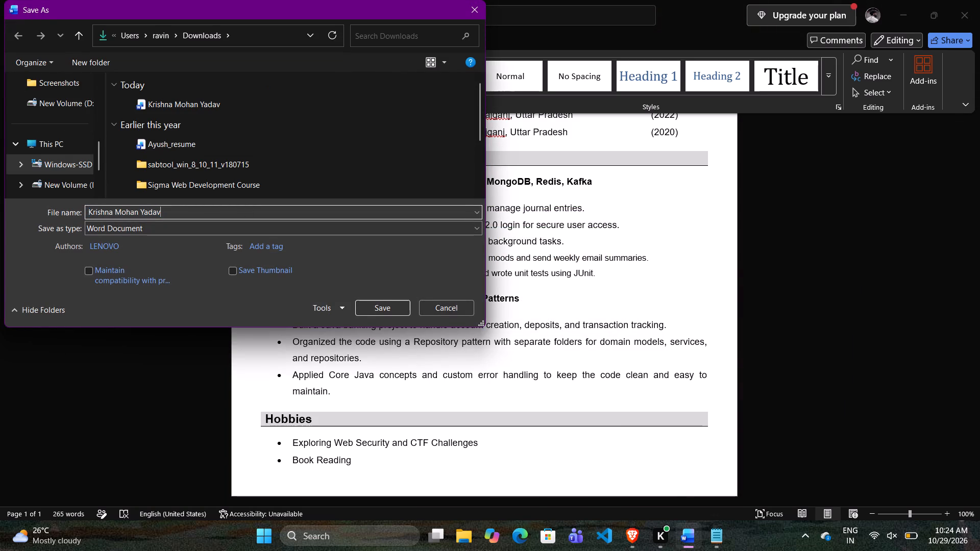
{"action": "key", "text": "1"}
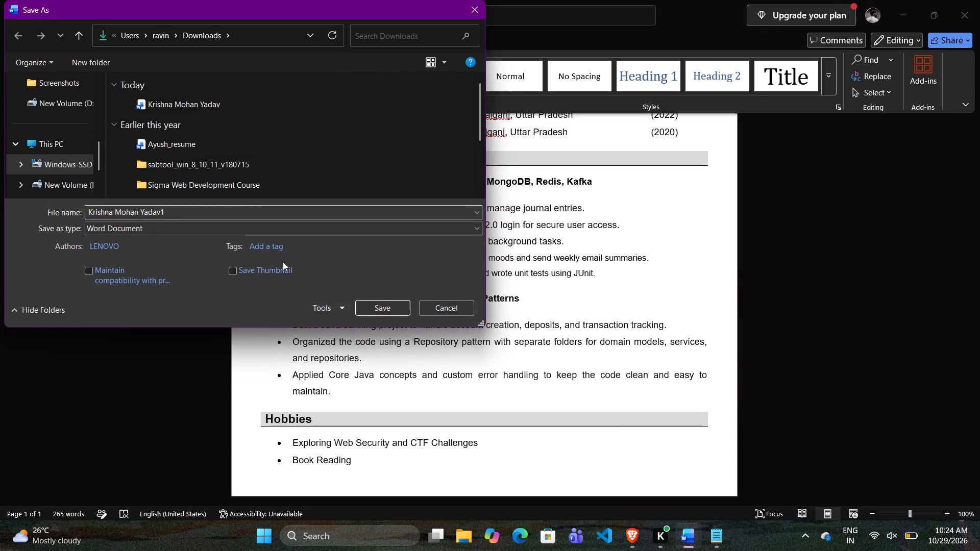
{"action": "left_click", "coordinate": [372, 310]}
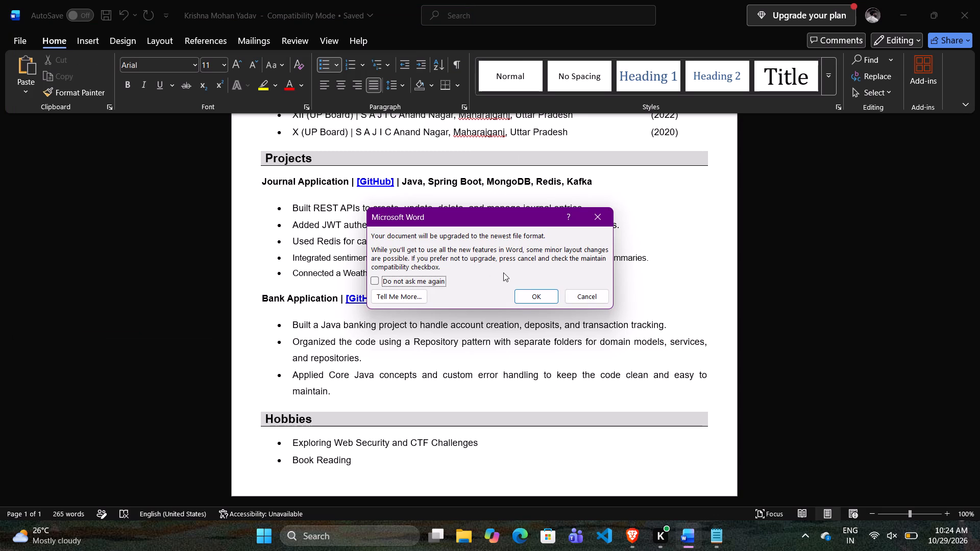
{"action": "left_click", "coordinate": [521, 294]}
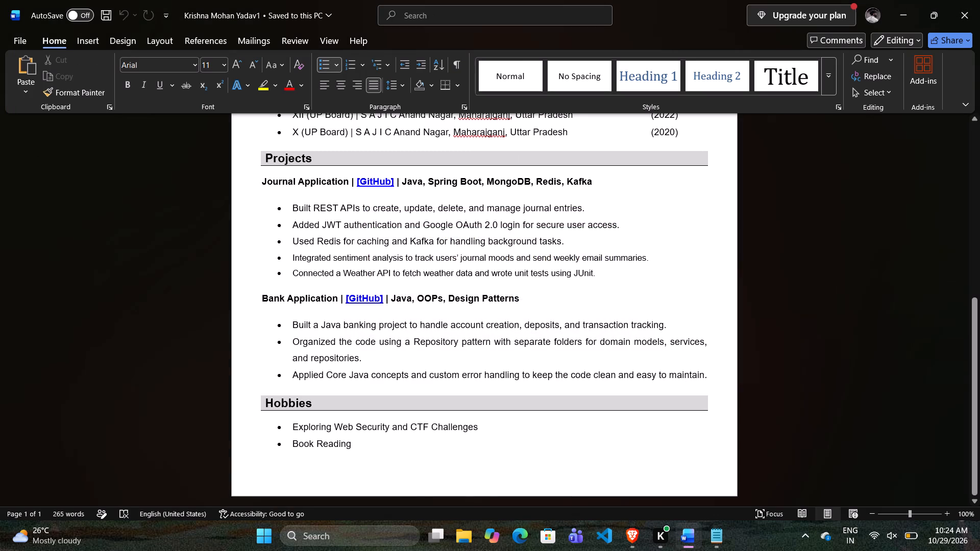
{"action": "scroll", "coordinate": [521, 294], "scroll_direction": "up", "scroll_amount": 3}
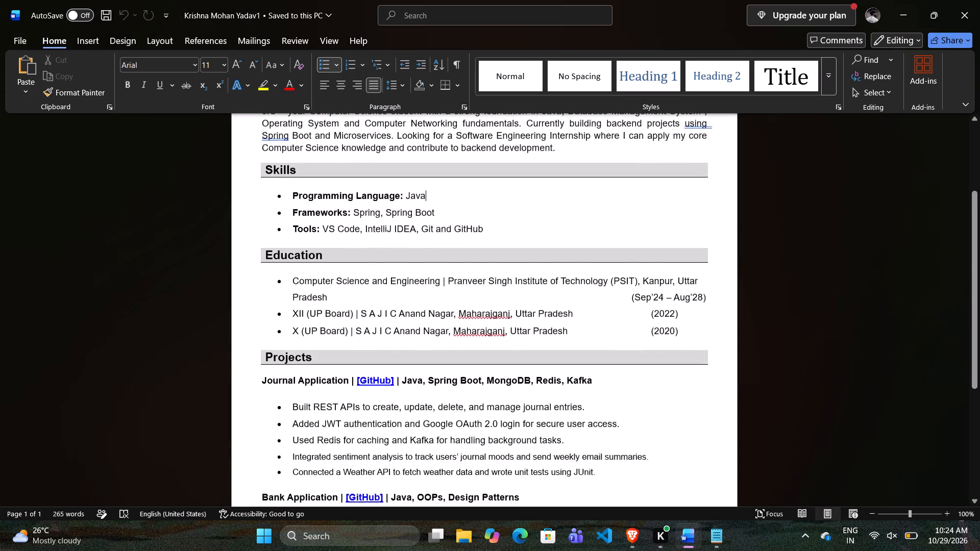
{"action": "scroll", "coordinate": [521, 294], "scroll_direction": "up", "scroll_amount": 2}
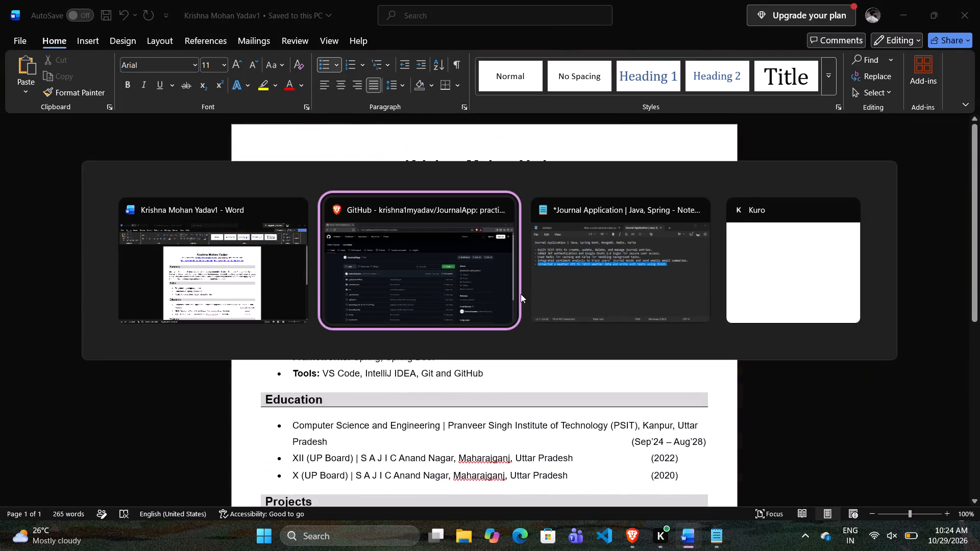